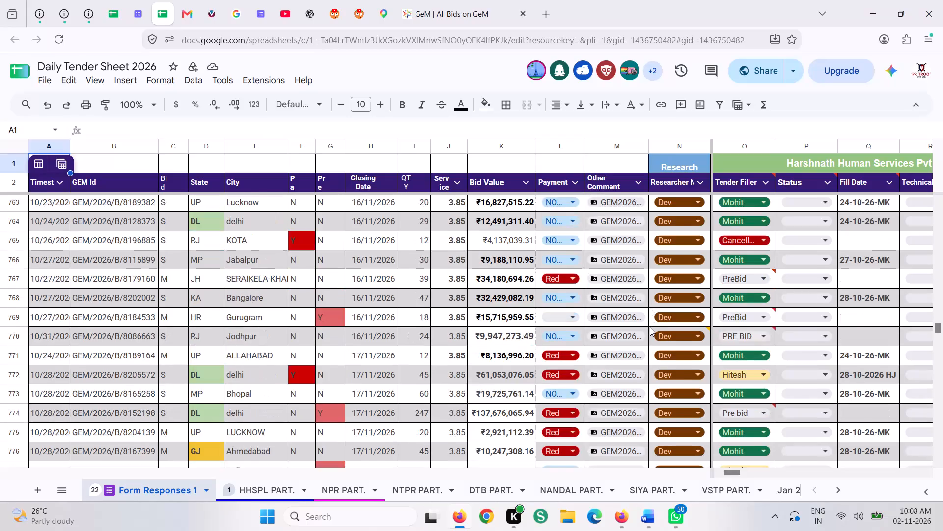
# Copy the GEM Id GEM/2026/B/8093867 of the Bhopal tender in row 808, the last filled row of Form Responses 1.
pyautogui.scroll(6, 650, 327)
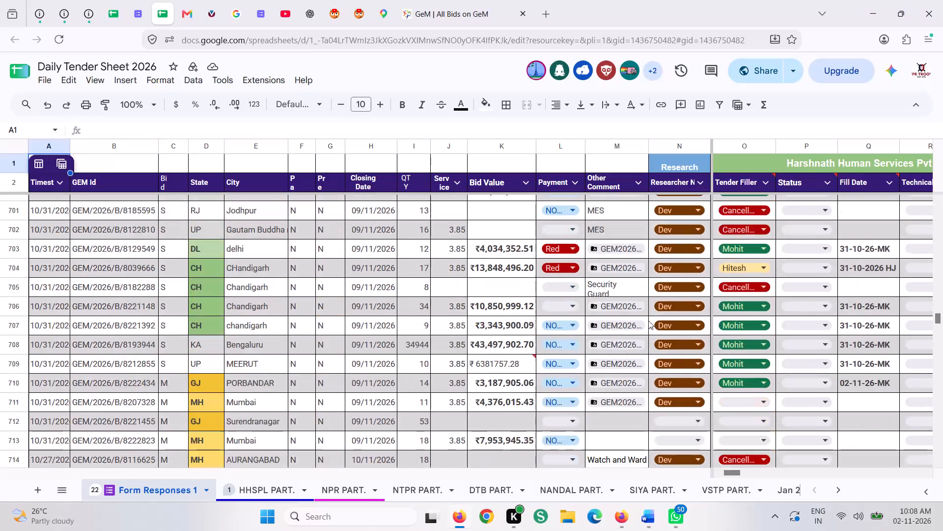
pyautogui.scroll(1, 621, 320)
pyautogui.scroll(-11, 621, 320)
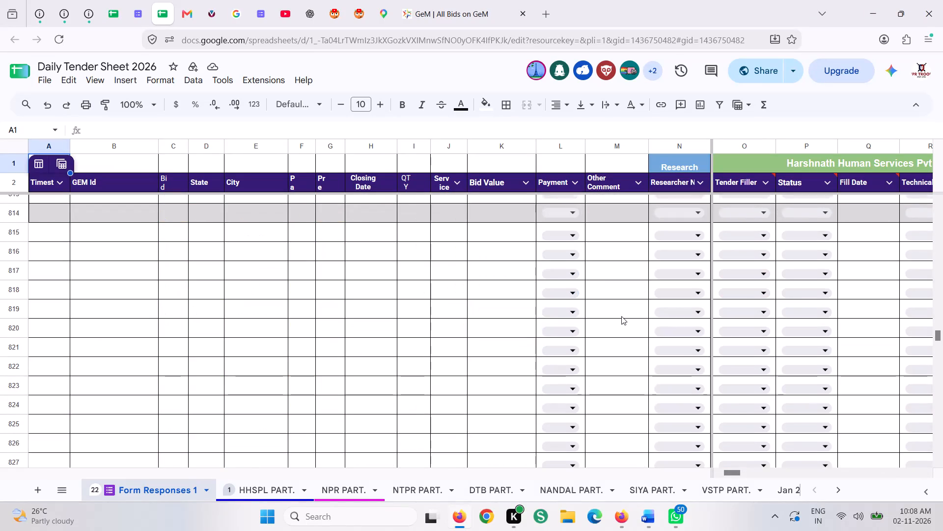
pyautogui.scroll(2, 621, 315)
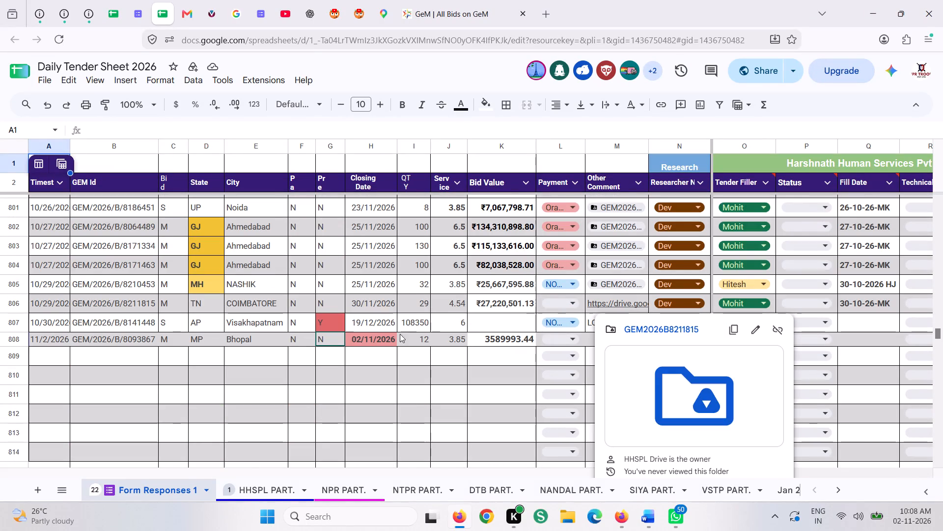
pyautogui.click(382, 341)
pyautogui.click(129, 338)
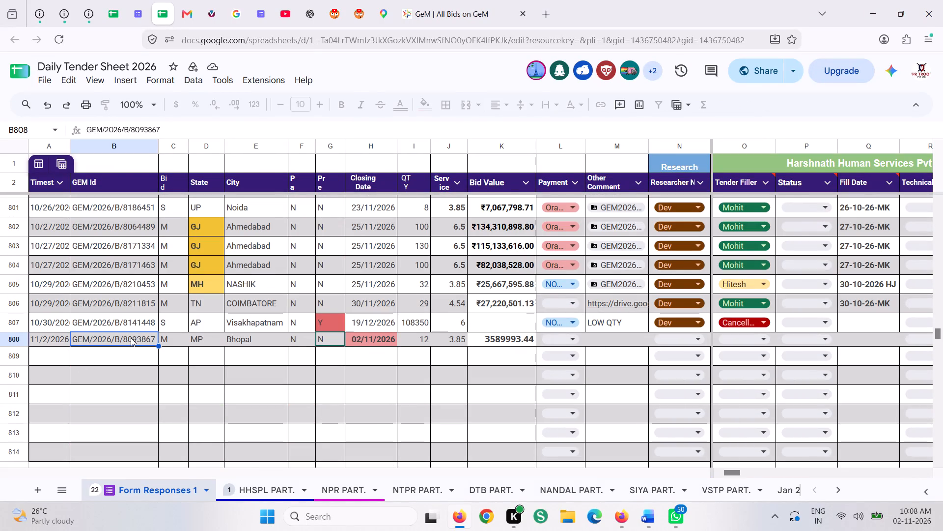
pyautogui.hotkey('ctrl', 'c')
# Look back through the earlier Form Responses 1 tender rows, towards the mid-November closing dates.
pyautogui.scroll(1, 447, 374)
pyautogui.scroll(2, 512, 372)
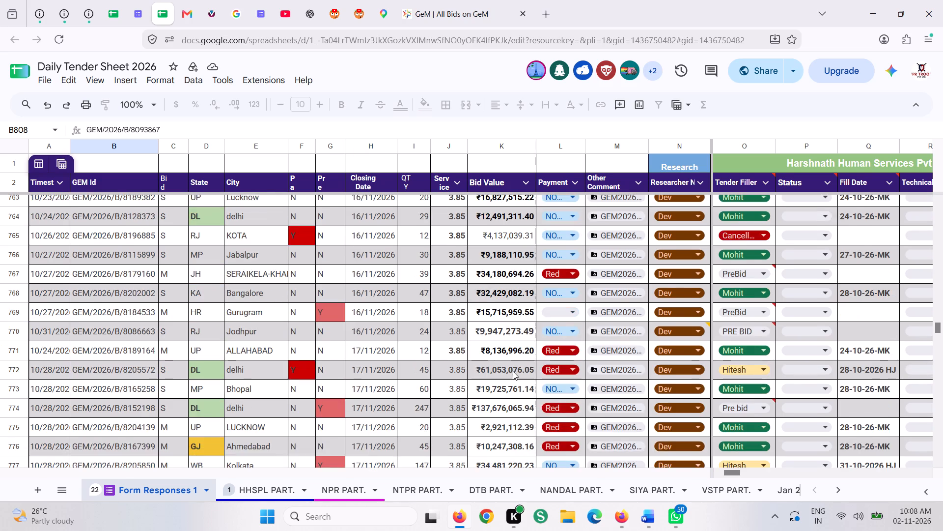
# Look through the tender rows of the Form Responses 1 sheet, down to the latest entry at row 808.
pyautogui.scroll(12, 513, 371)
pyautogui.scroll(-5, 511, 371)
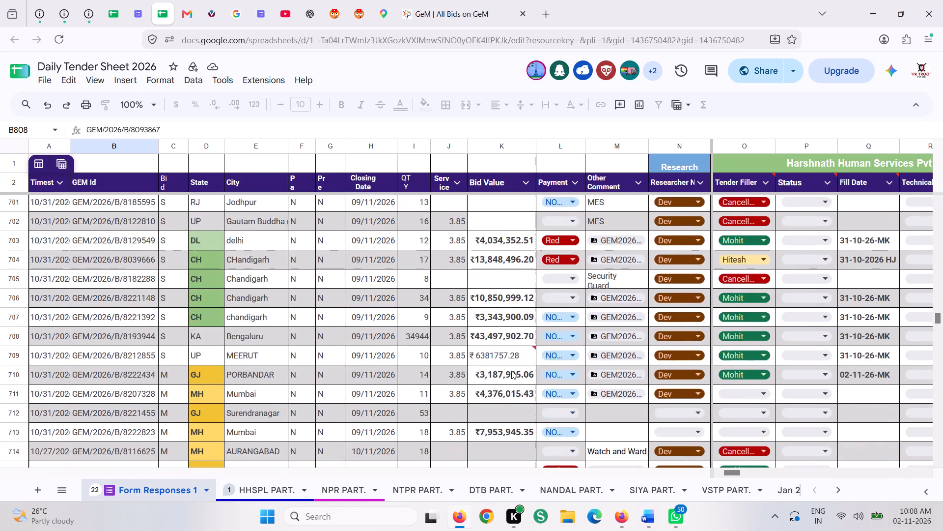
pyautogui.scroll(-6, 511, 371)
pyautogui.scroll(3, 509, 369)
pyautogui.scroll(-3, 512, 335)
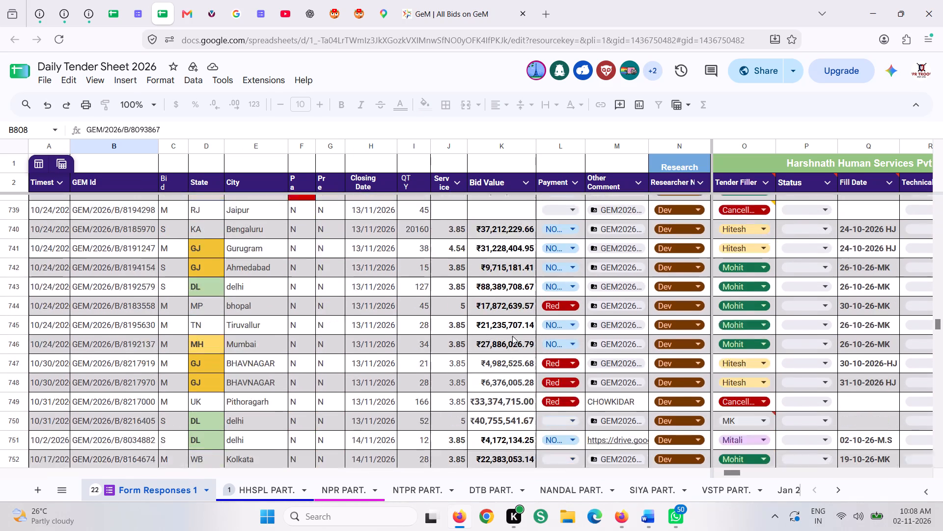
pyautogui.scroll(-1, 512, 336)
pyautogui.scroll(-3, 441, 346)
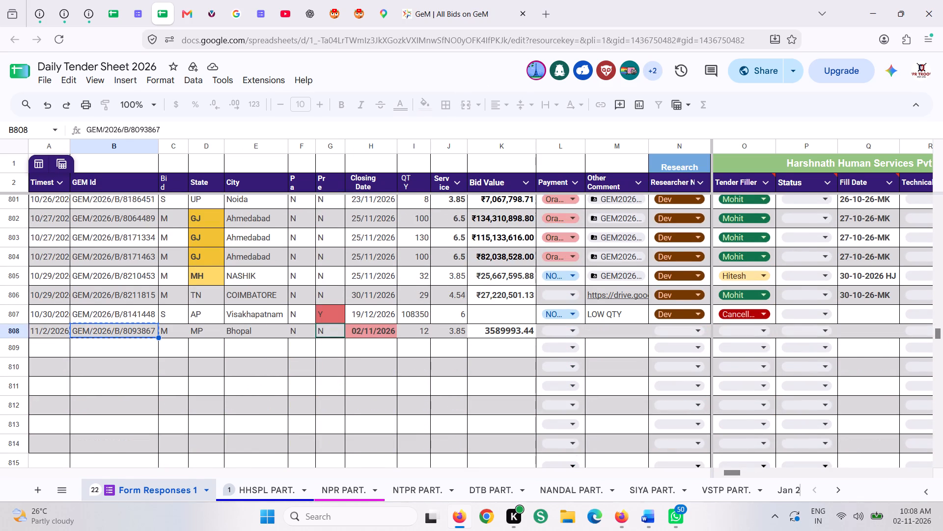
# Search the GeM bid listing for GEM/2026/B/8093867 and open its bid document.
pyautogui.click(443, 0)
pyautogui.hotkey('ctrl', 'v')
pyautogui.press('Return')
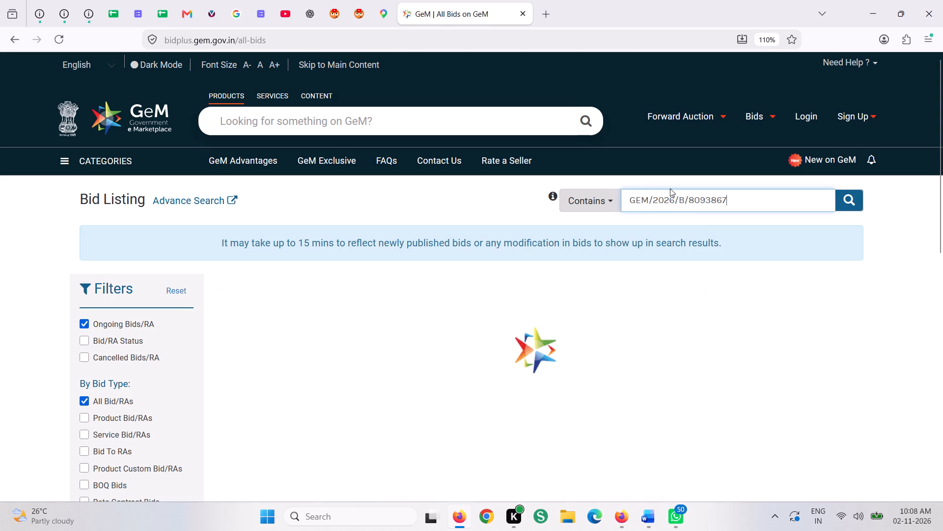
pyautogui.click(338, 316)
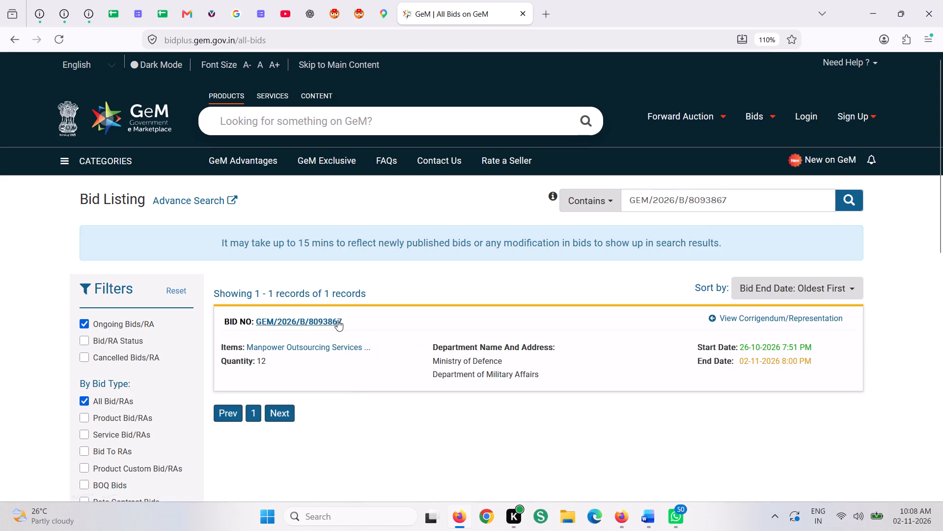
pyautogui.click(337, 320)
pyautogui.click(358, 365)
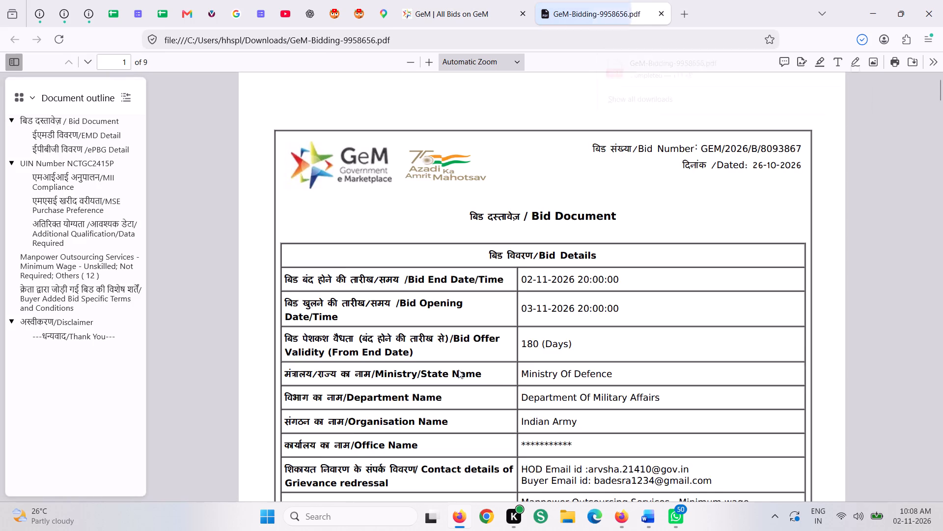
# Search the bid document for "security" and go through the matches.
pyautogui.scroll(-1, 518, 376)
pyautogui.click(636, 362)
pyautogui.hotkey('ctrl', 'f')
pyautogui.write('sec')
pyautogui.write('urity')
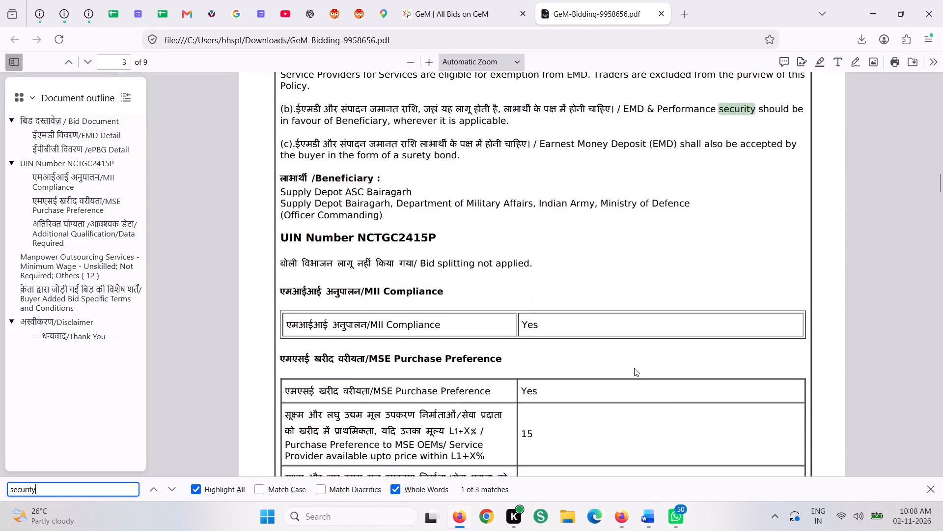
pyautogui.press('Return')
pyautogui.press('Return')
pyautogui.press('Return')
pyautogui.press('Return')
pyautogui.press('Return')
# Search the bid document for "WATCH" instead.
pyautogui.press('BackSpace')
pyautogui.press('BackSpace')
pyautogui.press('BackSpace')
pyautogui.press('BackSpace')
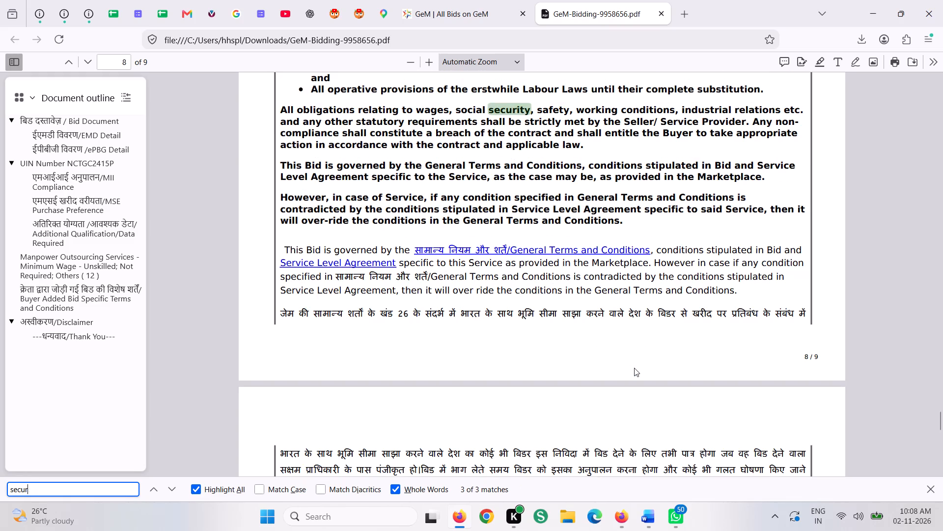
pyautogui.press('BackSpace')
pyautogui.press('BackSpace')
pyautogui.press('BackSpace')
pyautogui.press('BackSpace')
pyautogui.press('BackSpace')
pyautogui.press('BackSpace')
pyautogui.write('WATCH')
# Search the bid document for "CHOWKIDAR", then clear the search term.
pyautogui.press('BackSpace')
pyautogui.press('BackSpace')
pyautogui.press('BackSpace')
pyautogui.press('BackSpace')
pyautogui.press('BackSpace')
pyautogui.press('BackSpace')
pyautogui.press('BackSpace')
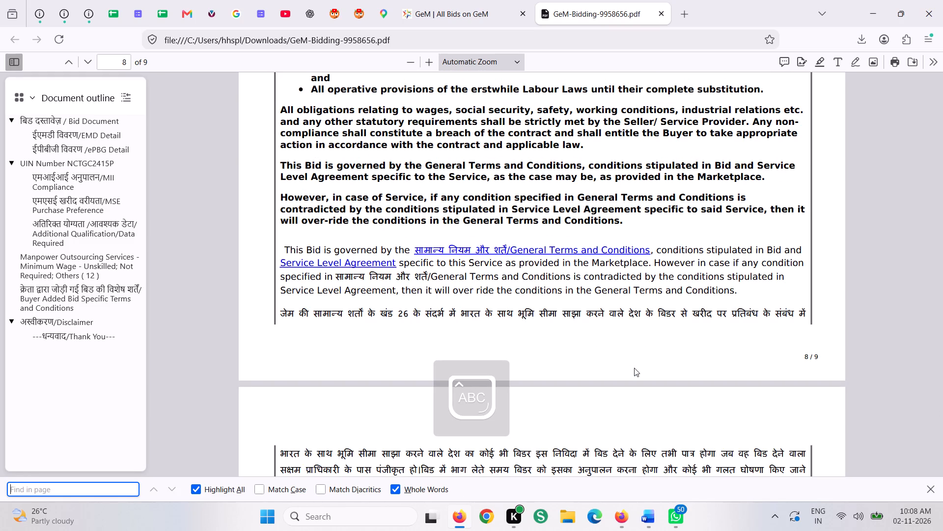
pyautogui.write('CHOWKIDAR')
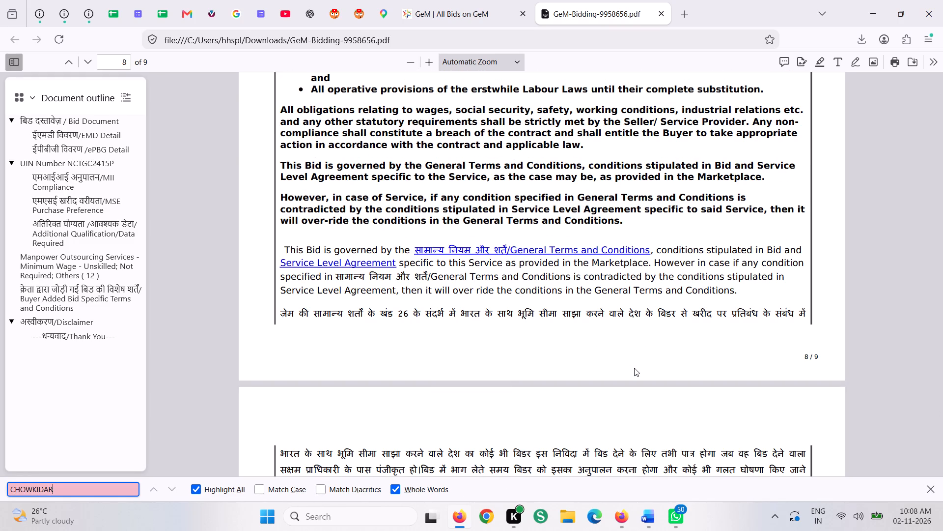
pyautogui.press('BackSpace')
pyautogui.press('BackSpace')
pyautogui.press('BackSpace')
pyautogui.press('BackSpace')
pyautogui.press('BackSpace')
pyautogui.press('BackSpace')
pyautogui.press('BackSpace')
pyautogui.press('BackSpace')
pyautogui.press('BackSpace')
pyautogui.press('BackSpace')
pyautogui.press('BackSpace')
pyautogui.press('BackSpace')
pyautogui.press('BackSpace')
pyautogui.press('BackSpace')
pyautogui.press('BackSpace')
pyautogui.press('BackSpace')
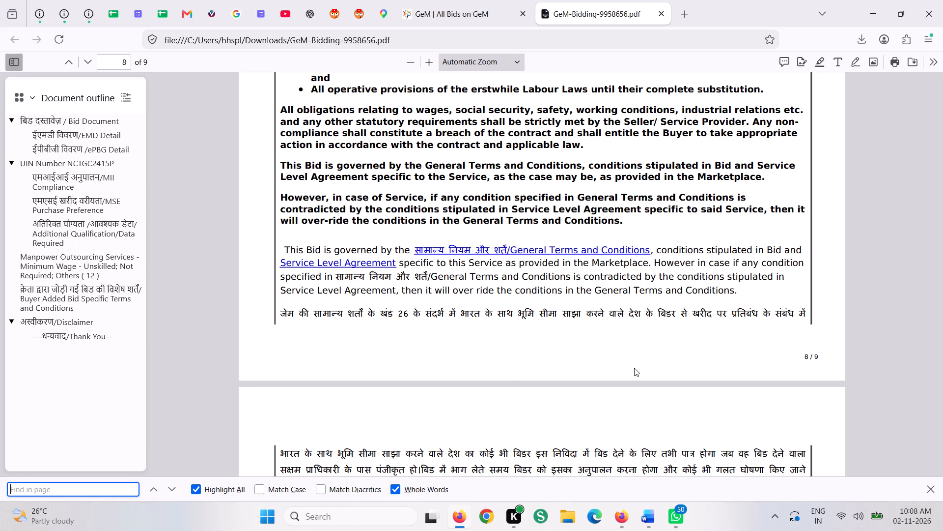
# Open the Scope of work & Job description file 1790598385.pdf linked under Additional Qualification/Data Required.
pyautogui.scroll(16, 586, 341)
pyautogui.scroll(-2, 536, 354)
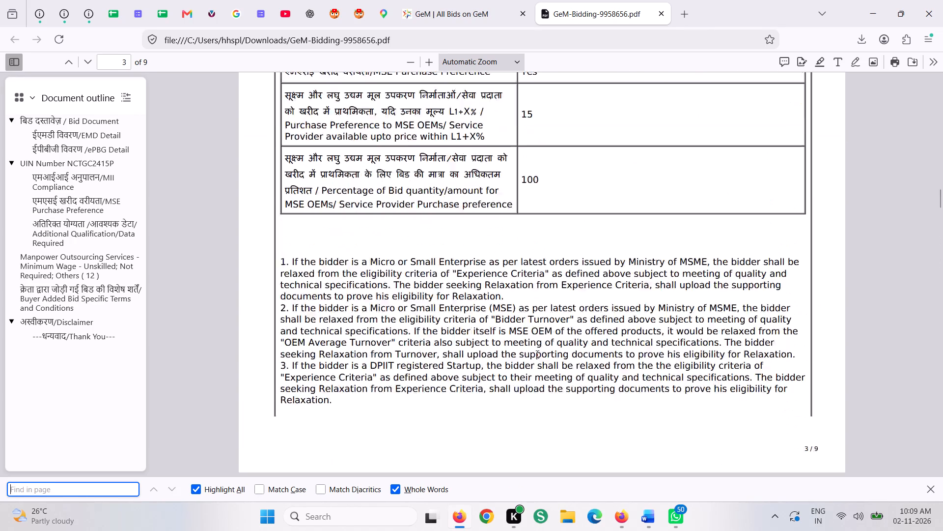
pyautogui.scroll(-2, 556, 296)
pyautogui.scroll(1, 535, 220)
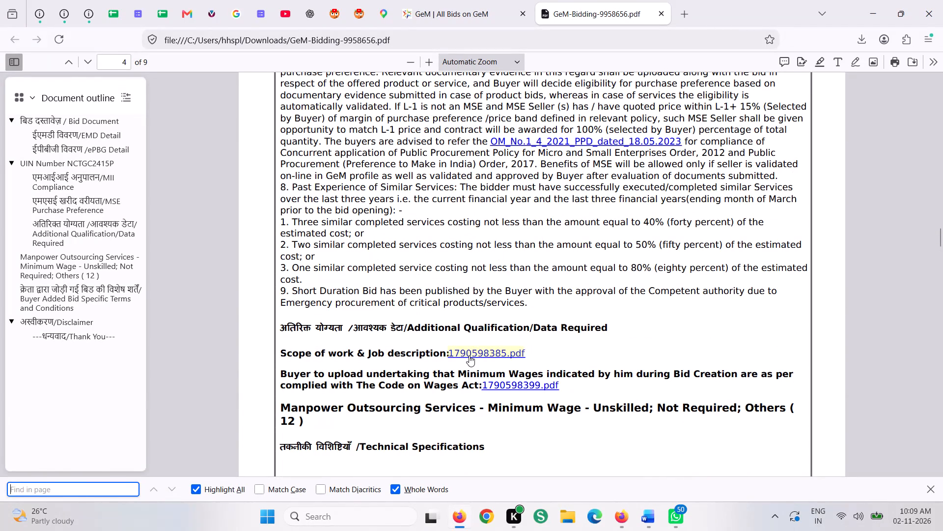
pyautogui.click(469, 355)
pyautogui.click(494, 255)
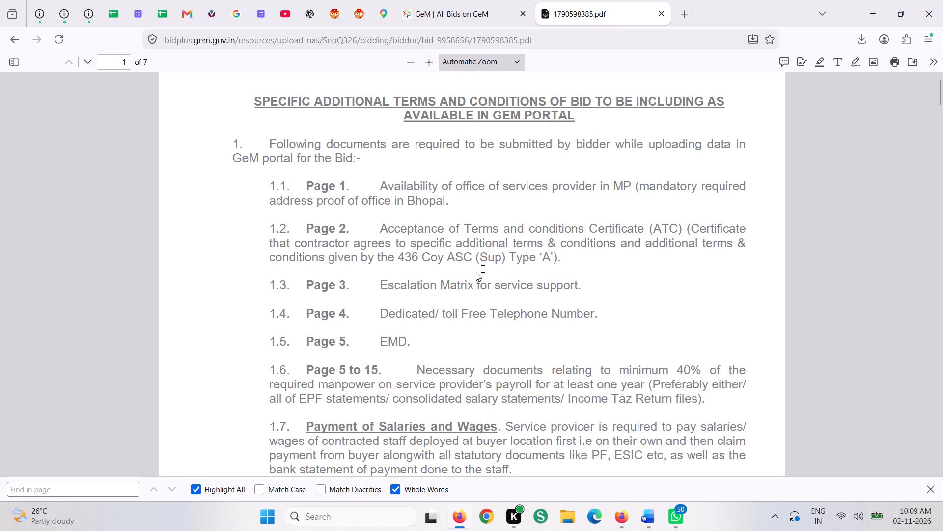
# Examine the additional terms and conditions for the documents bidders must submit.
pyautogui.scroll(-2, 438, 299)
pyautogui.scroll(-20, 456, 301)
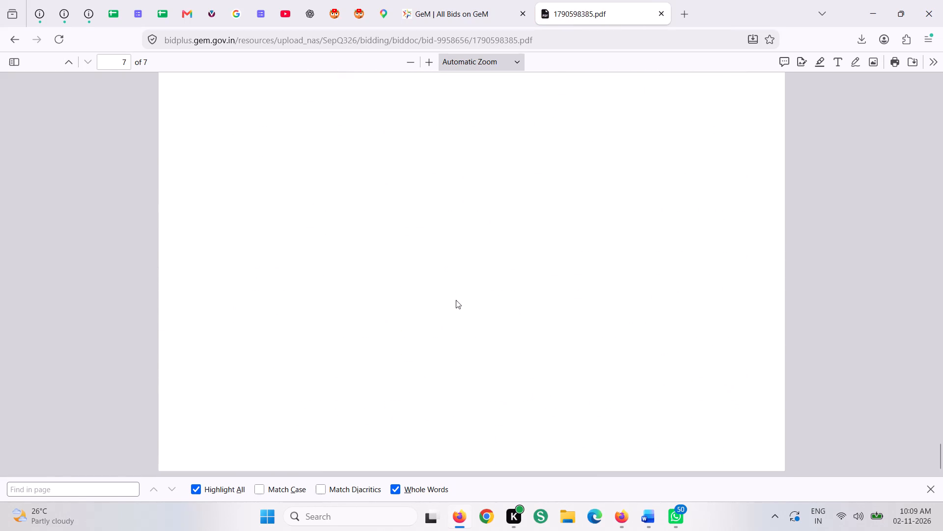
pyautogui.scroll(20, 456, 300)
pyautogui.scroll(10, 456, 300)
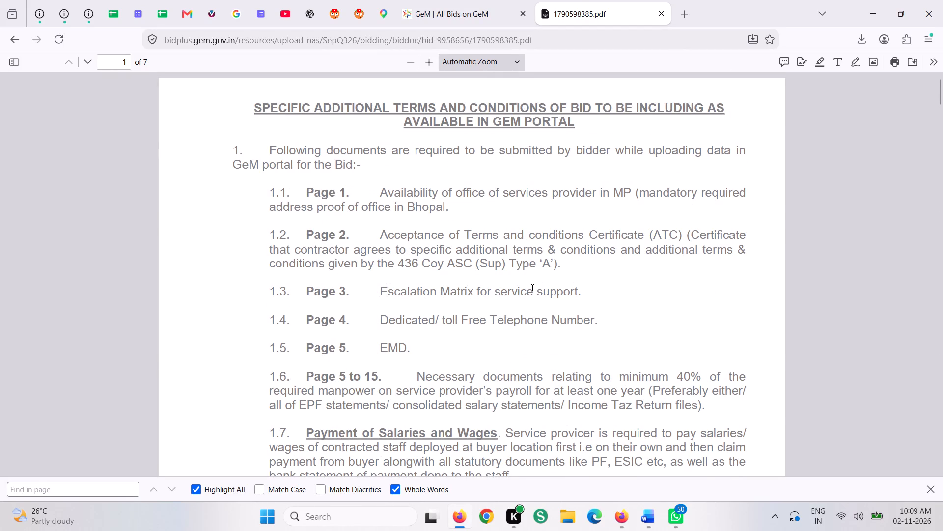
pyautogui.scroll(-1, 531, 290)
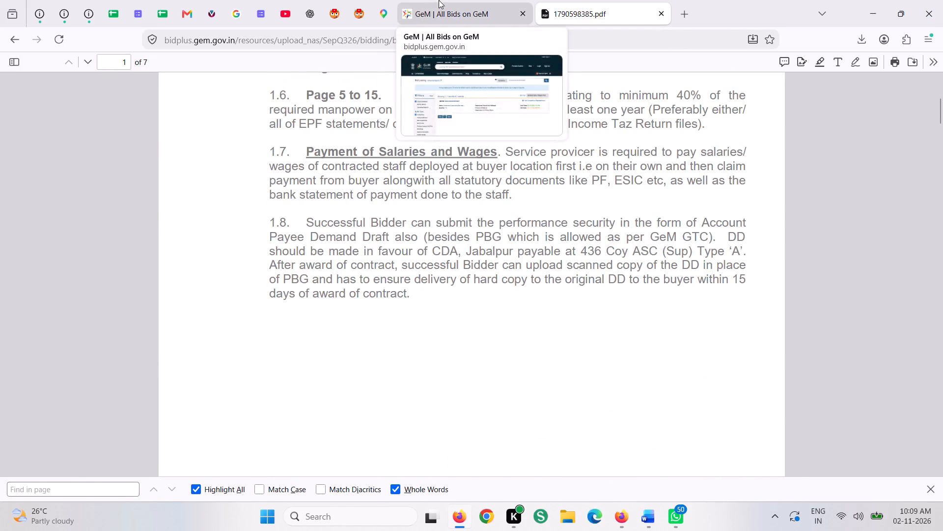
pyautogui.click(439, 0)
pyautogui.click(602, 0)
# Switch to File Explorer and open the DEV1 staff documents folder.
pyautogui.click(570, 520)
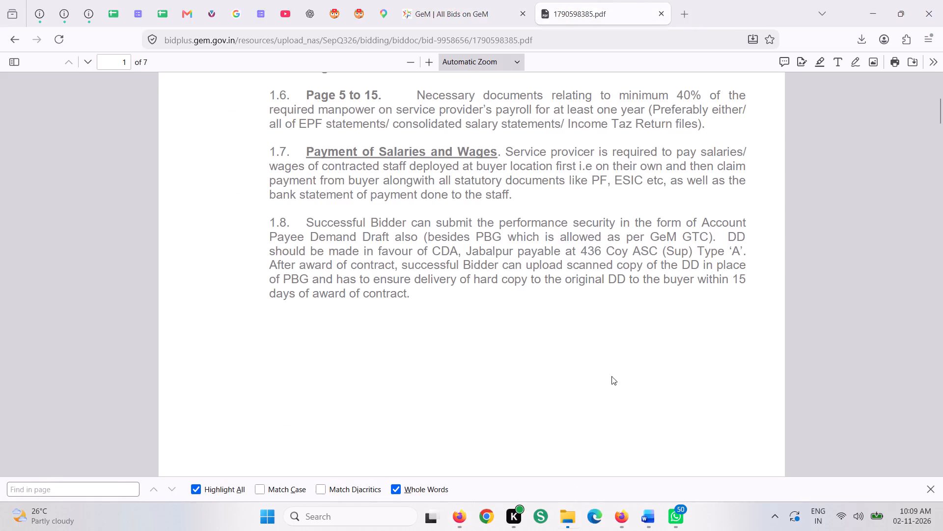
pyautogui.click(260, 174)
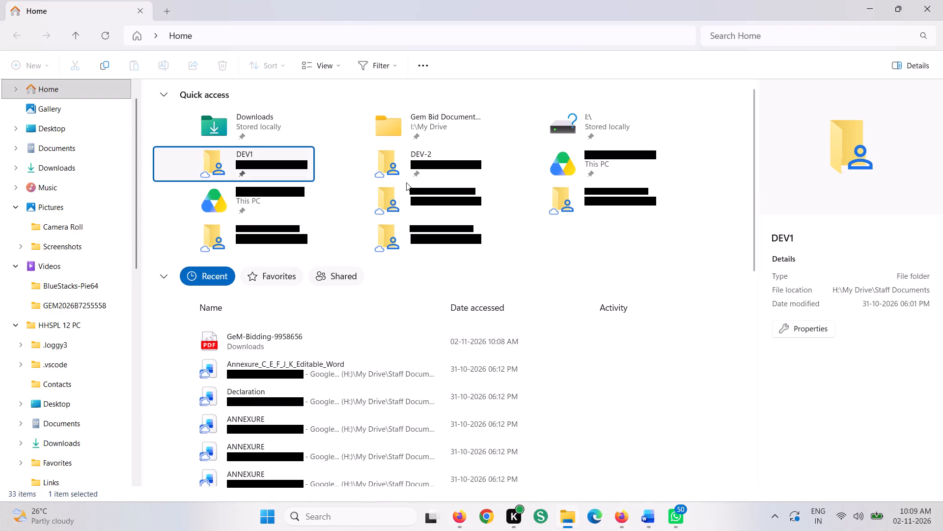
pyautogui.doubleClick(255, 169)
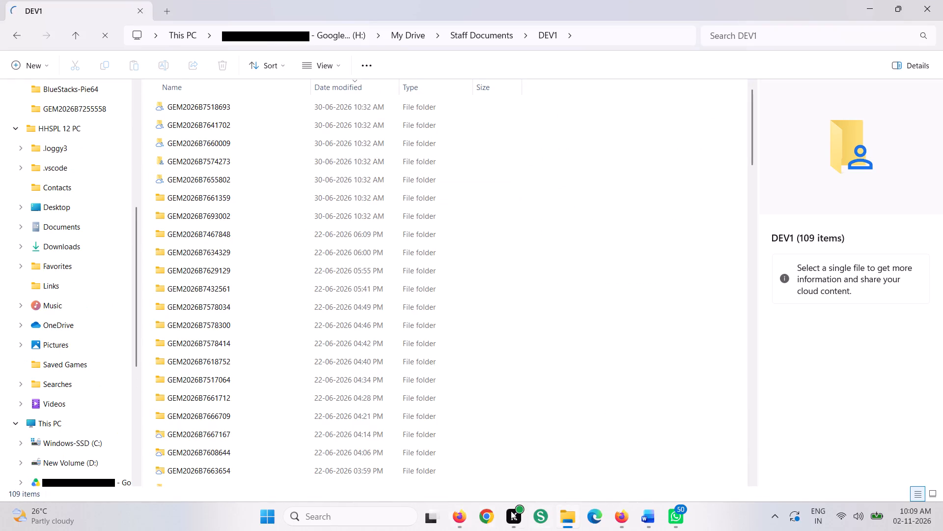
# Move the Kuro icon ahead of Firefox on the taskbar.
pyautogui.moveTo(512, 516); pyautogui.dragTo(438, 520)
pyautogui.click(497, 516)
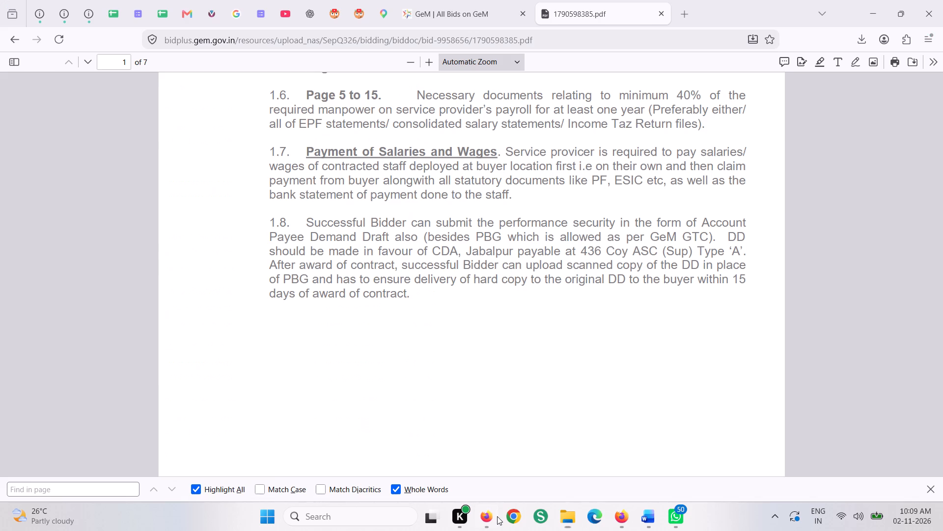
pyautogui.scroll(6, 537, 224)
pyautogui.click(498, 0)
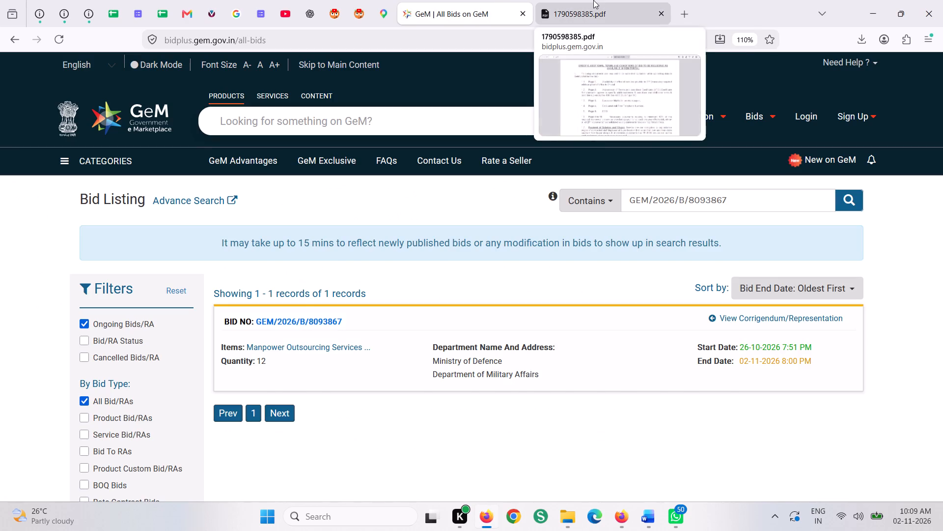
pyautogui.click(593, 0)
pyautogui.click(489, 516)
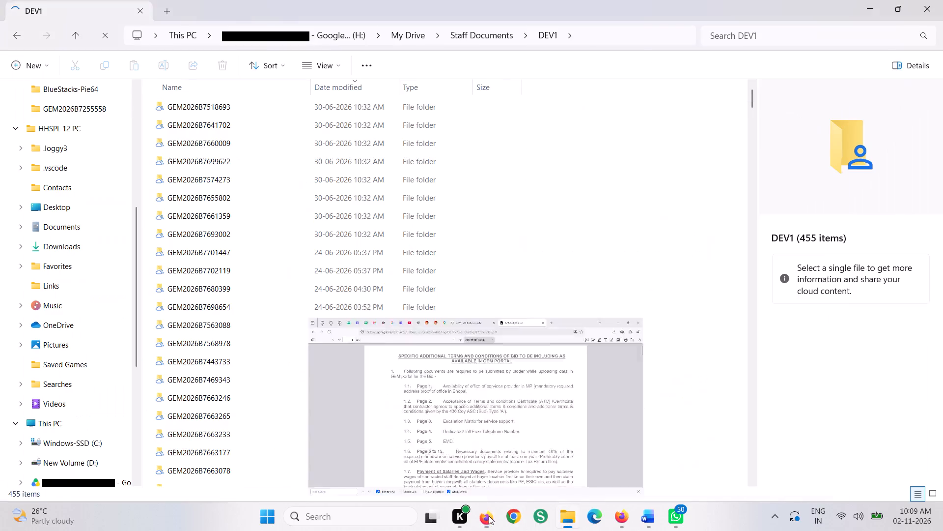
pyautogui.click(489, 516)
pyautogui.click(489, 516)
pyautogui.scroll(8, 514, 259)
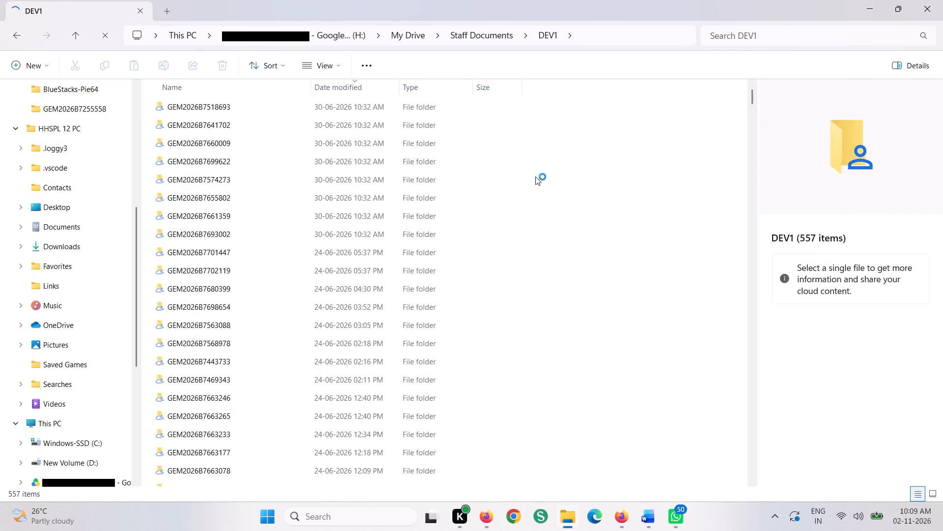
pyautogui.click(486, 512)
# Switch to the Annexure_C_E_F_J_K_Editable_Word document in Word, maximize it and look through its annexures.
pyautogui.click(646, 524)
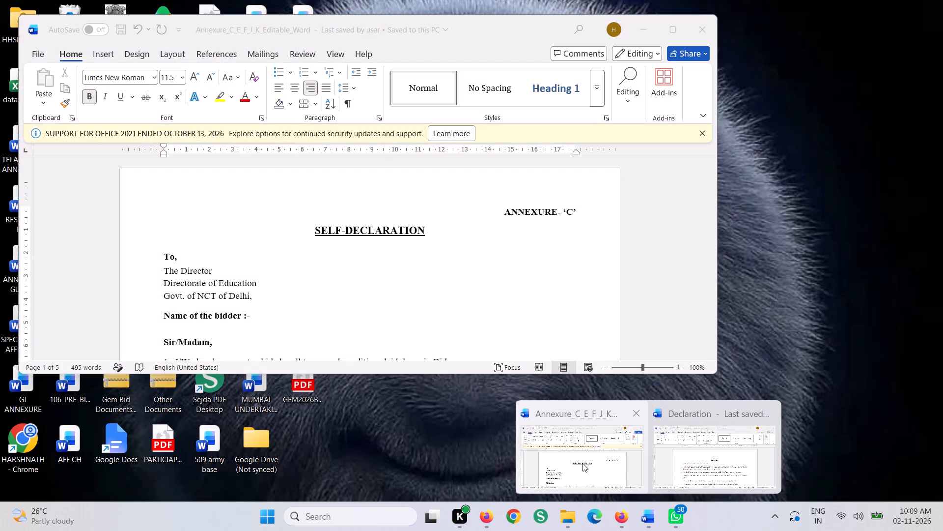
pyautogui.click(582, 463)
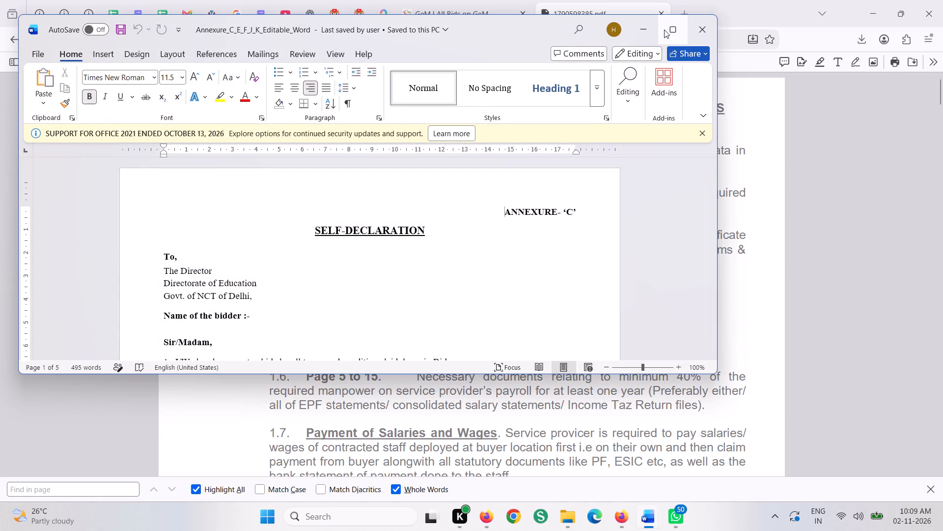
pyautogui.click(667, 28)
pyautogui.click(501, 300)
pyautogui.scroll(-17, 458, 309)
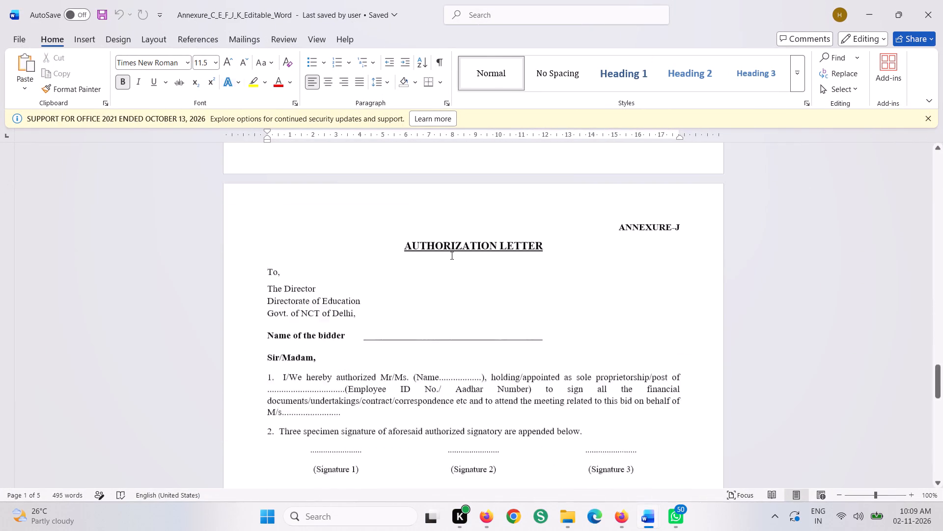
# Find the REQUIRED DOCUMENTS Word file with Windows search and open it.
pyautogui.click(330, 515)
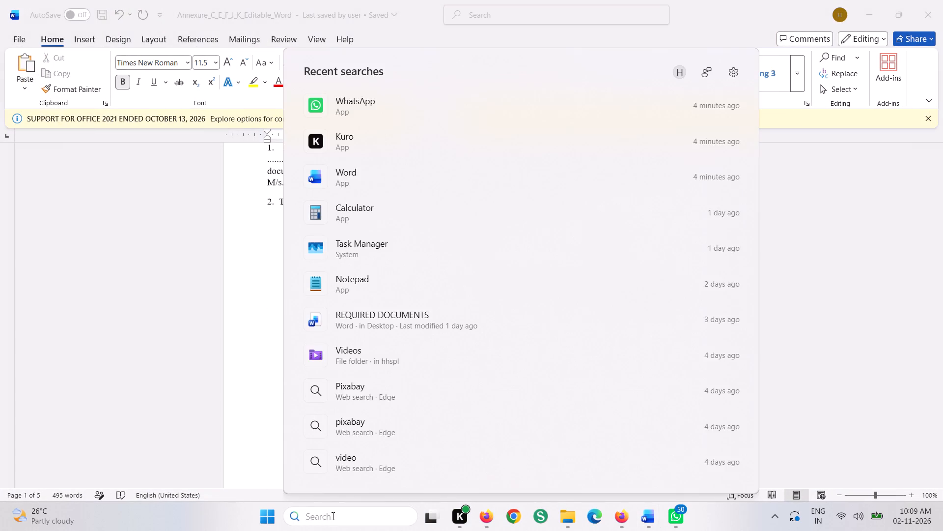
pyautogui.press('r')
pyautogui.press('e')
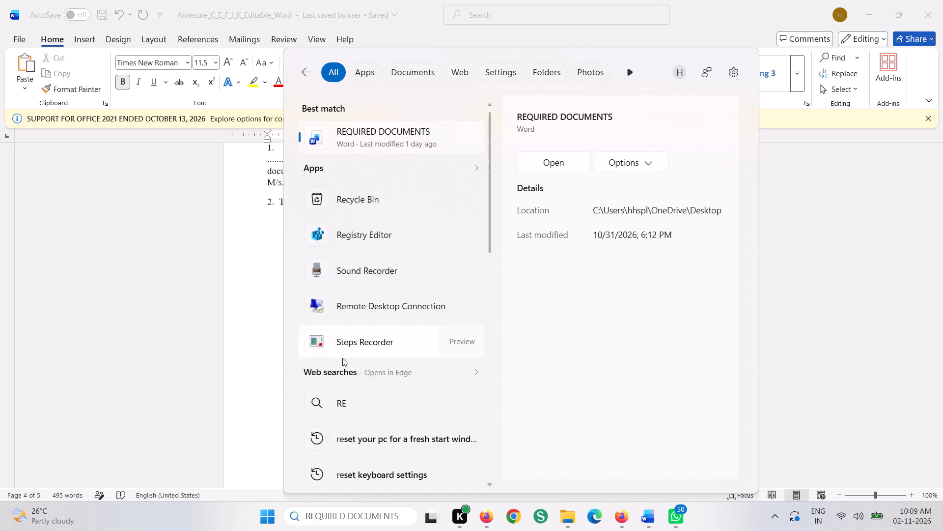
pyautogui.click(368, 139)
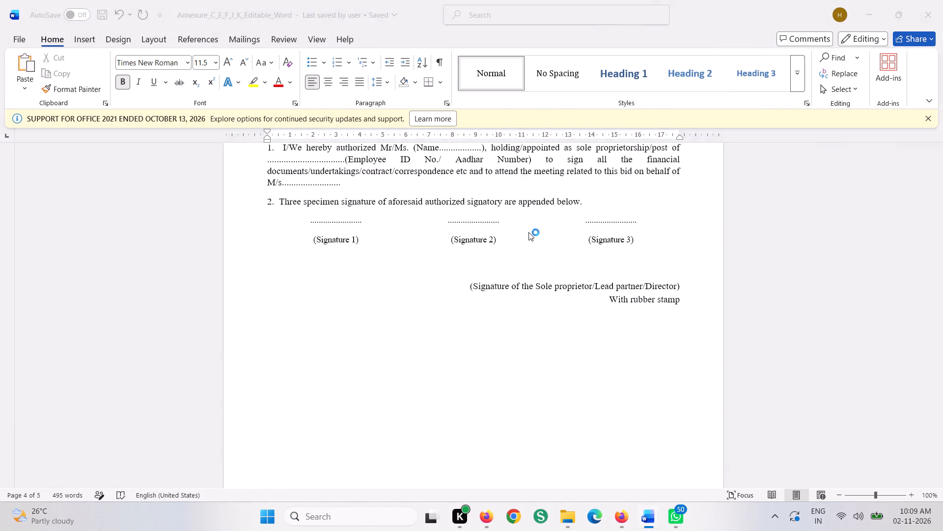
# Delete the old text following "1.SHOPACT –" in the required documents list and start a new item "2.".
pyautogui.click(430, 273)
pyautogui.moveTo(357, 252); pyautogui.dragTo(639, 369)
pyautogui.press('BackSpace')
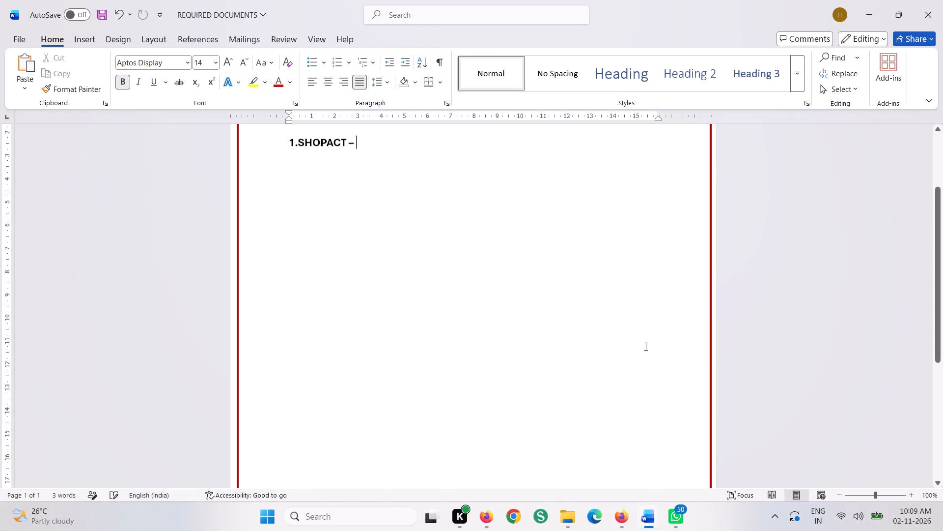
pyautogui.press('Return')
pyautogui.write('2.')
# Return to the Annexure_C_E_F_J_K_Editable_Word document, look over its pages and close it.
pyautogui.hotkey('alt', 'Tab')
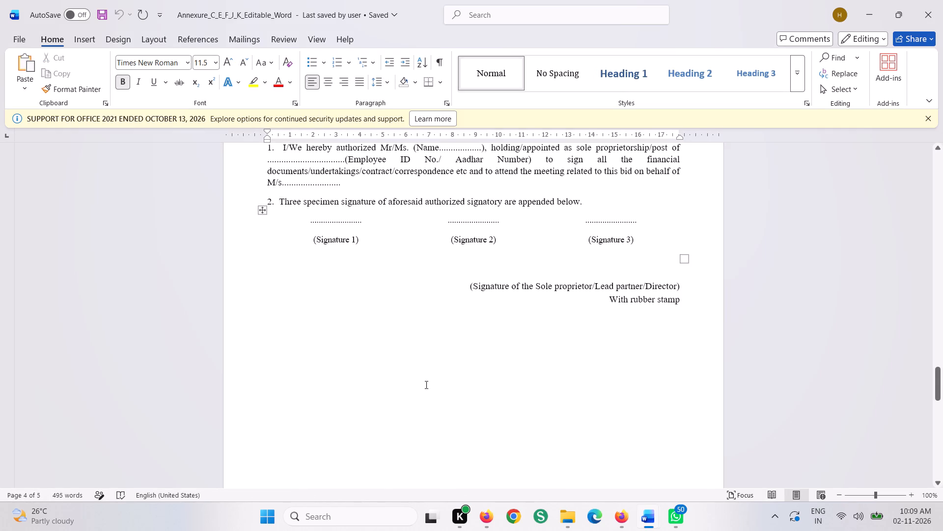
pyautogui.scroll(2, 448, 394)
pyautogui.click(643, 516)
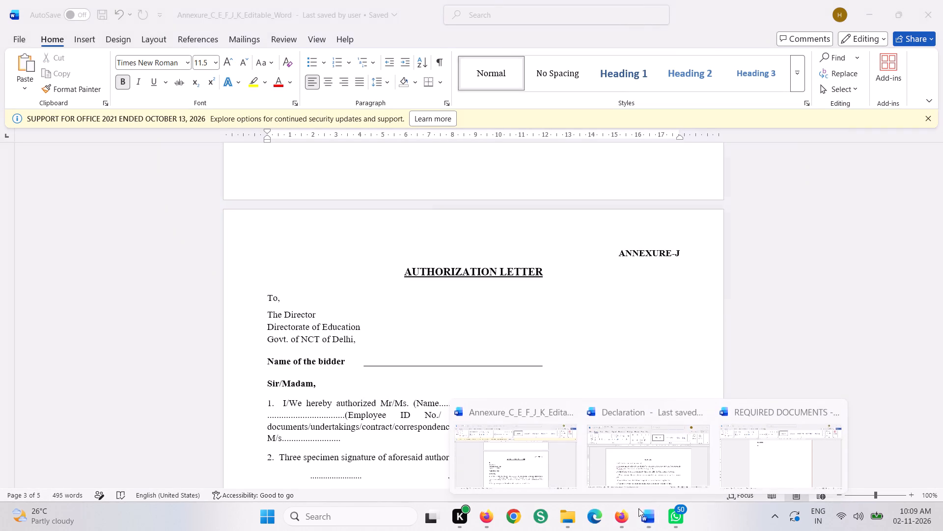
pyautogui.click(525, 464)
pyautogui.scroll(4, 518, 352)
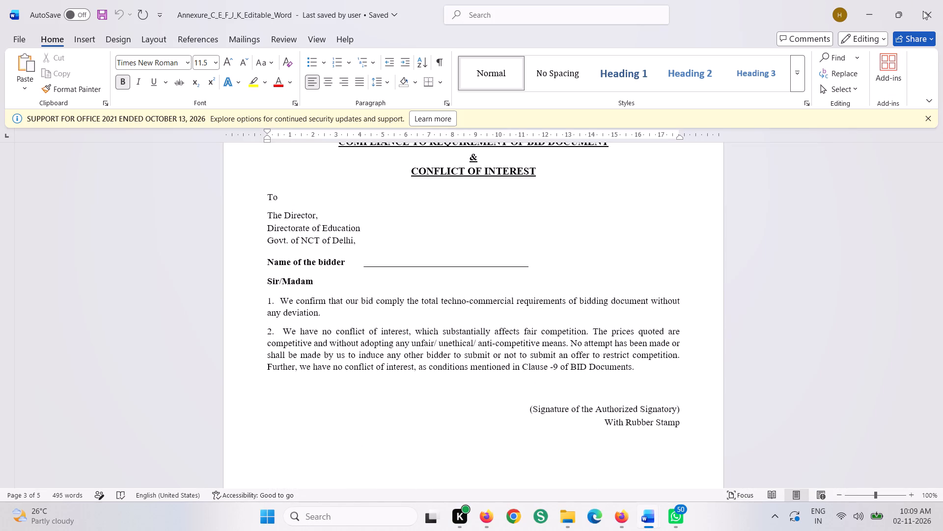
pyautogui.click(924, 10)
# Bring up the open Declaration document in Word, close it and return to the REQUIRED DOCUMENTS list.
pyautogui.click(646, 517)
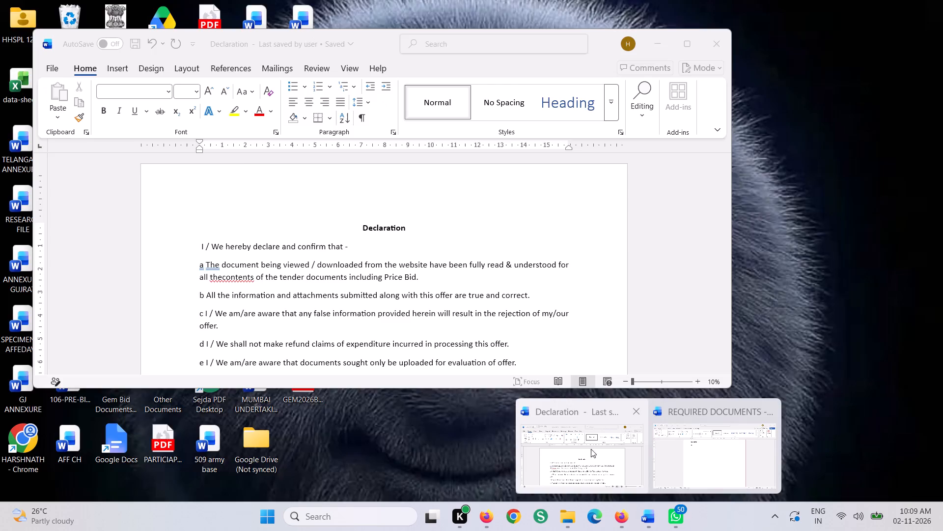
pyautogui.click(616, 455)
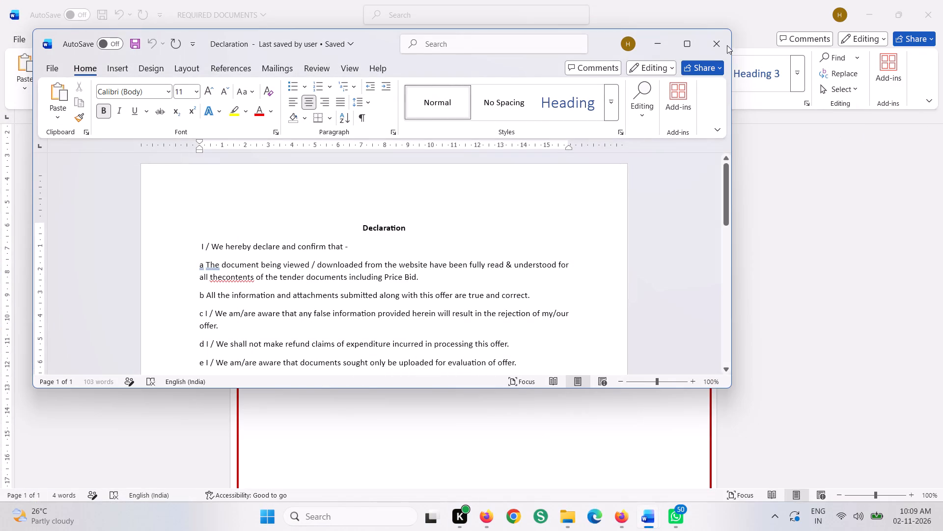
pyautogui.click(727, 45)
pyautogui.scroll(1, 301, 250)
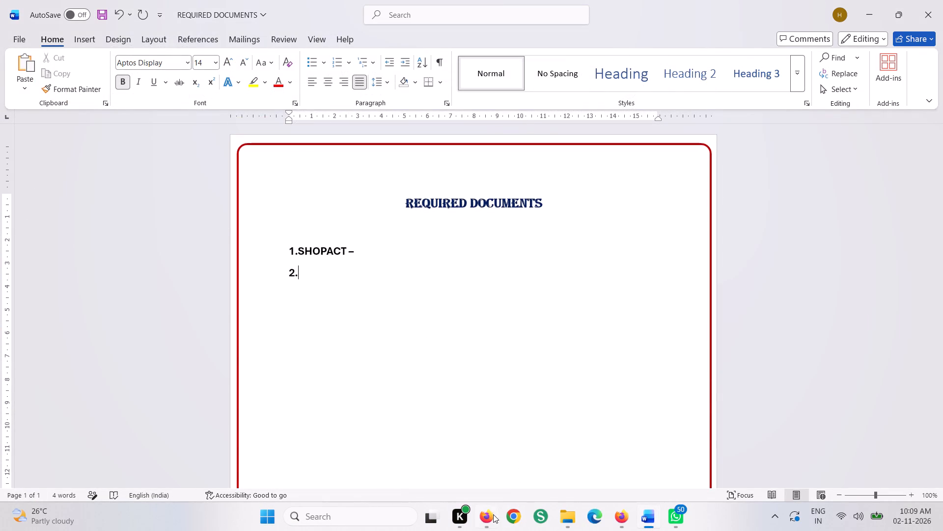
# Complete item 1 of the required documents list so that it reads "SHOPACT -BHOPAL,MP".
pyautogui.click(493, 514)
pyautogui.scroll(9, 479, 307)
pyautogui.hotkey('alt', 'Tab')
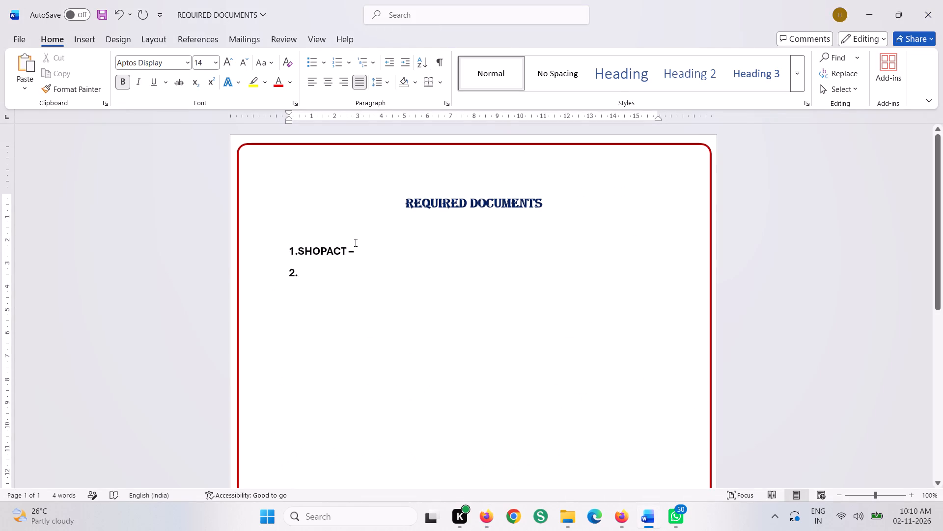
pyautogui.click(356, 249)
pyautogui.press('BackSpace')
pyautogui.write('BHOPAK')
pyautogui.press('BackSpace')
pyautogui.press('Insert')
pyautogui.press('BackSpace')
pyautogui.press('BackSpace')
pyautogui.press('BackSpace')
pyautogui.press('BackSpace')
pyautogui.press('BackSpace')
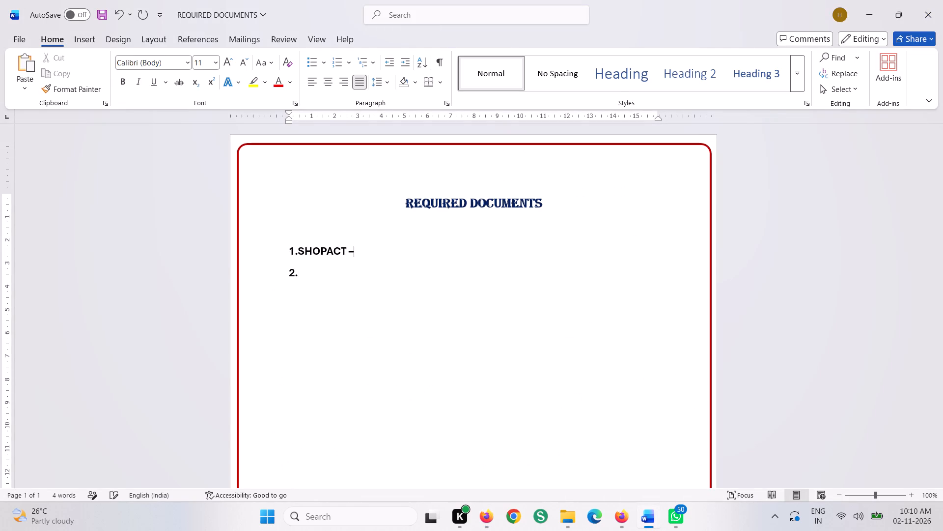
pyautogui.press('BackSpace')
pyautogui.press('-')
pyautogui.write('BHOPAKL')
pyautogui.press('BackSpace')
pyautogui.press('BackSpace')
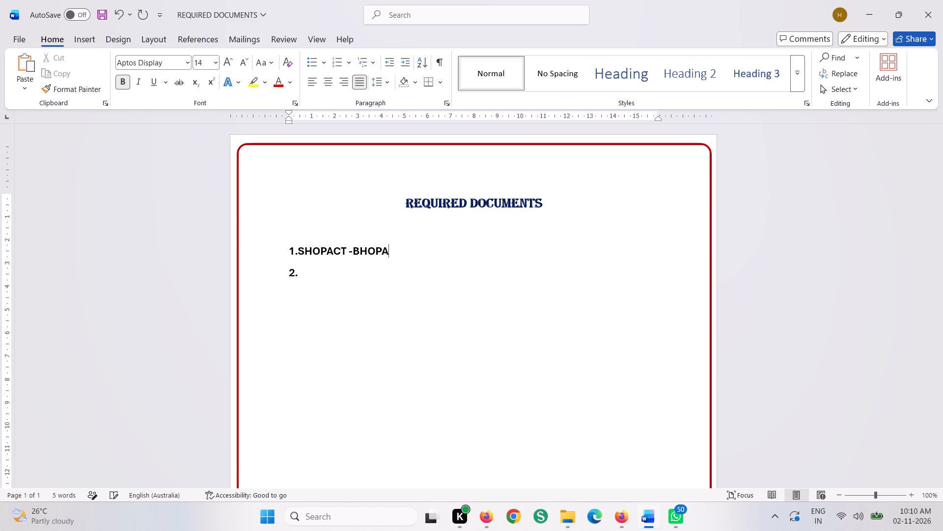
pyautogui.press('l')
pyautogui.write(',MP')
# Check the additional terms PDF in Firefox and fill in item 2 of the Word list as "ESCALATION MATRIX".
pyautogui.click(326, 278)
pyautogui.hotkey('alt', 'Tab')
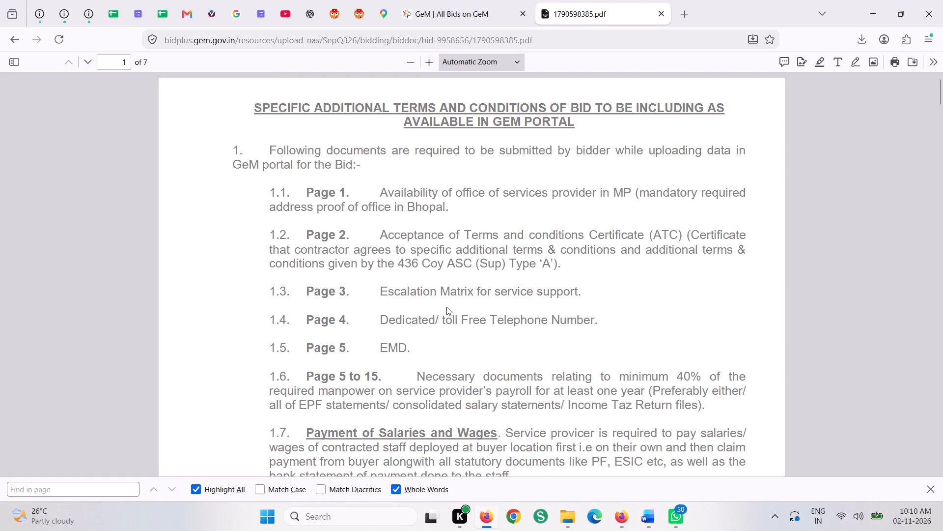
pyautogui.hotkey('alt', 'Tab')
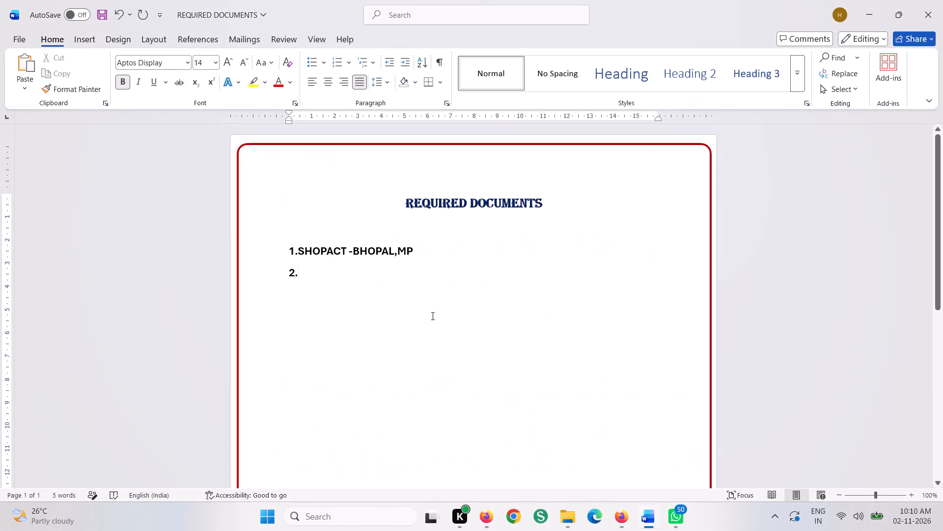
pyautogui.write('ESCALATION MATR')
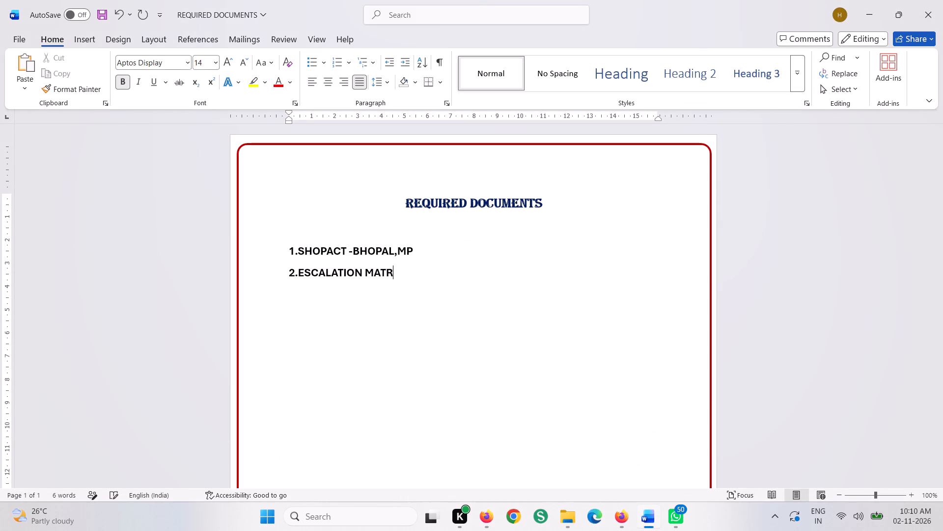
pyautogui.press('BackSpace')
pyautogui.write('RIX')
# Add item 3 to the list, "ALL T&C ACCEPTANCE CERTIFICATE", checking its wording against the additional terms PDF in Firefox.
pyautogui.press('Return')
pyautogui.write('3.')
pyautogui.hotkey('alt', 'Tab')
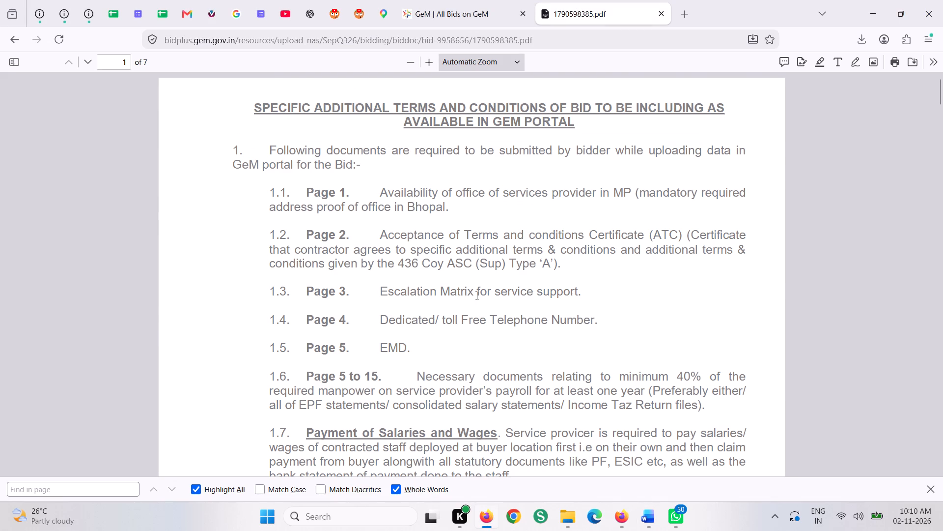
pyautogui.hotkey('alt', 'Tab')
pyautogui.hotkey('alt', 'Tab')
pyautogui.hotkey('alt', 'Tab')
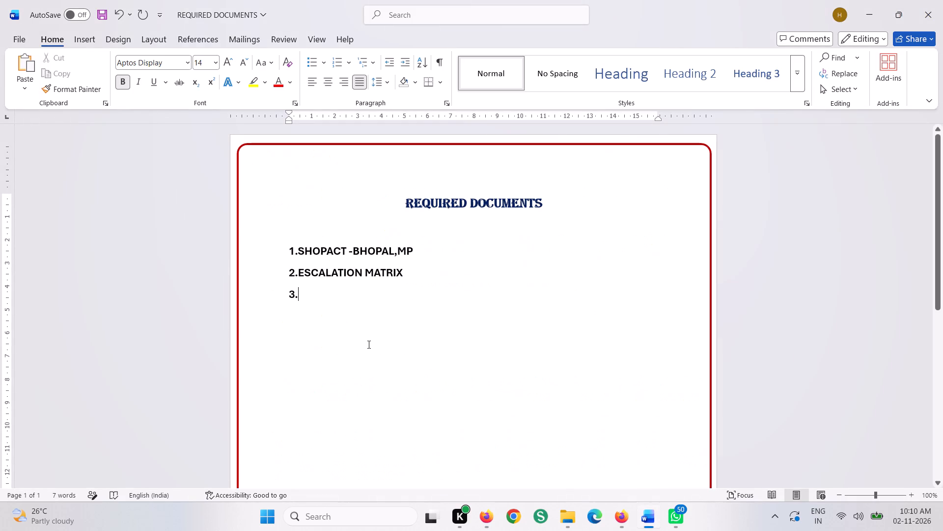
pyautogui.press('a')
pyautogui.press('l')
pyautogui.write('L T& C')
pyautogui.press('space')
pyautogui.hotkey('alt', 'Tab')
pyautogui.hotkey('alt', 'Tab')
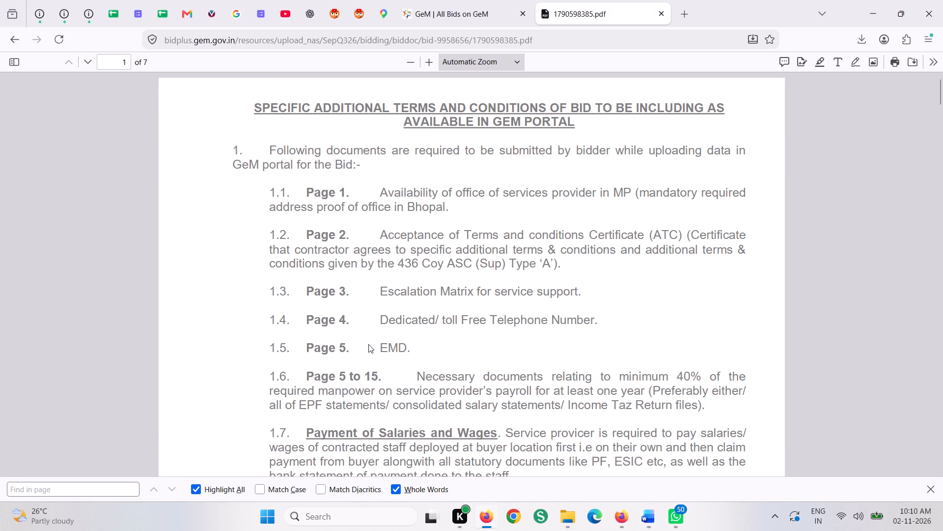
pyautogui.press('space')
pyautogui.write('CE')
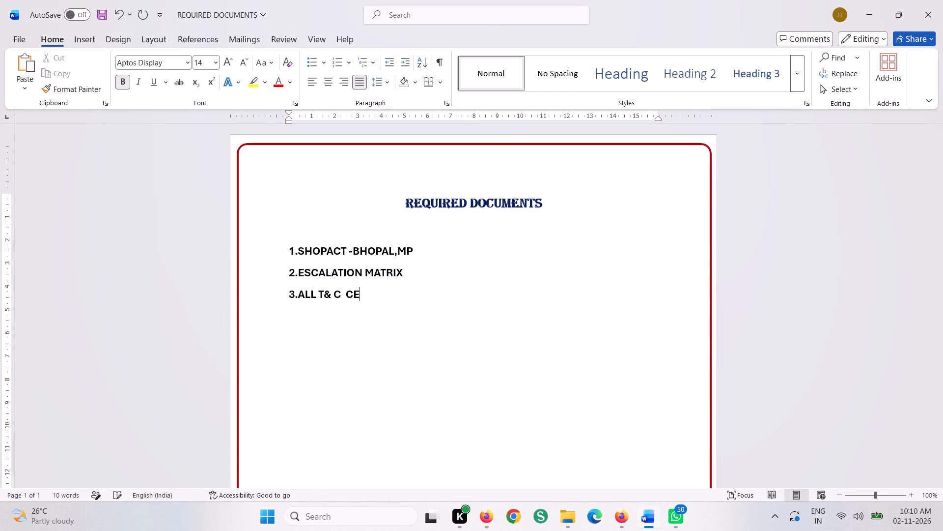
pyautogui.press('BackSpace')
pyautogui.press('BackSpace')
pyautogui.press('BackSpace')
pyautogui.press('BackSpace')
pyautogui.press('BackSpace')
pyautogui.press('BackSpace')
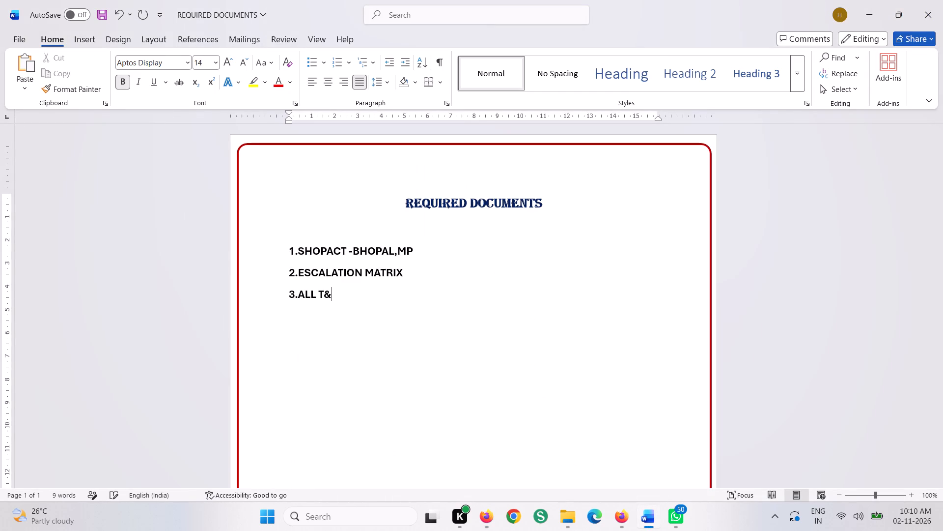
pyautogui.write('C ACCEPY')
pyautogui.press('BackSpace')
pyautogui.write('TANCE CERTIFICATE')
pyautogui.press('space')
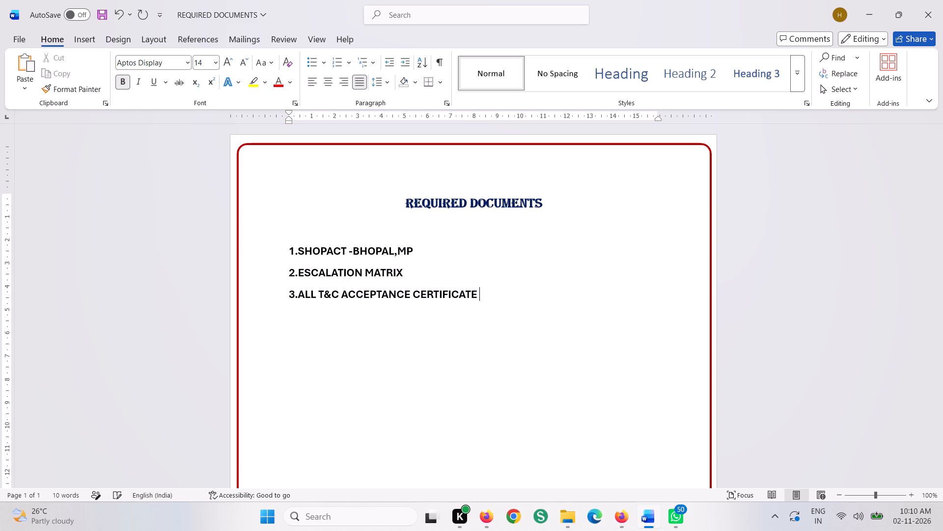
# Read on to page 2 of the additional terms PDF and add item 4 to the Word list as "EMD EXEMPTION -".
pyautogui.press('Return')
pyautogui.write('4.')
pyautogui.hotkey('alt', 'Tab')
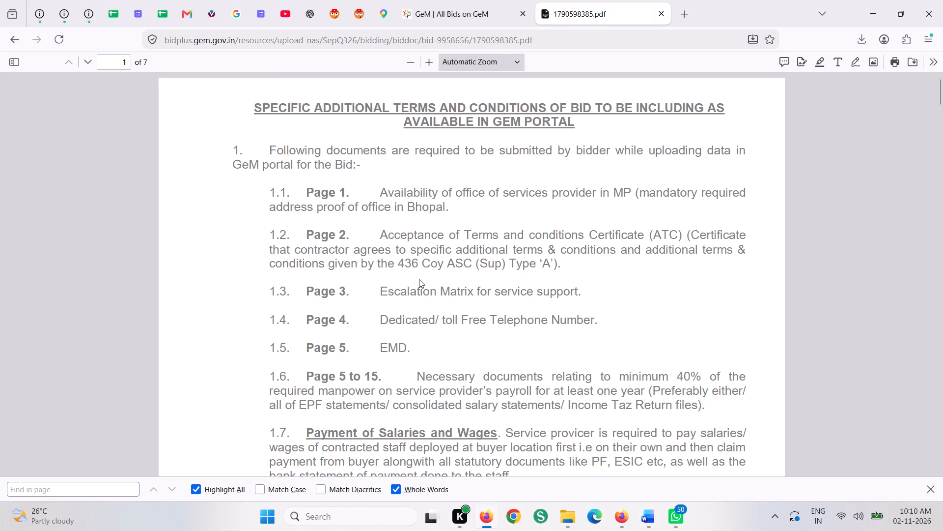
pyautogui.scroll(-1, 544, 357)
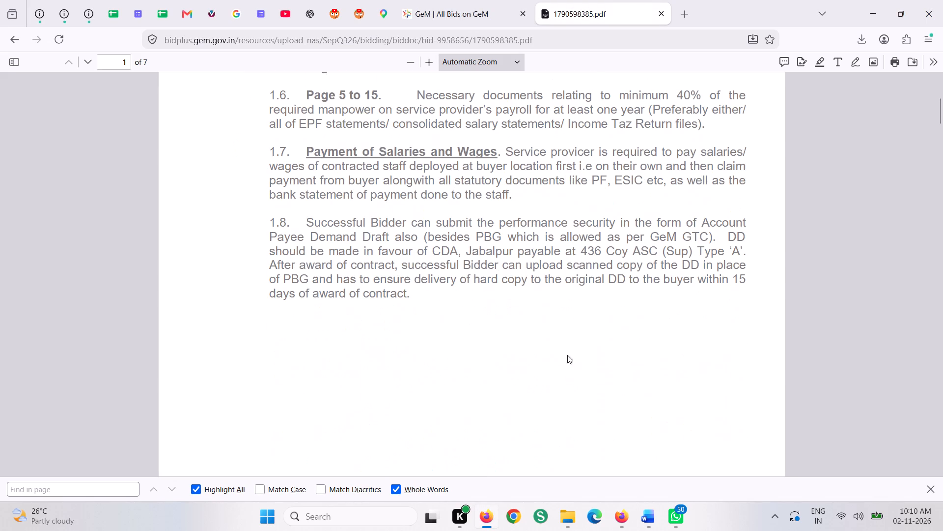
pyautogui.scroll(-1, 430, 274)
pyautogui.scroll(-1, 482, 292)
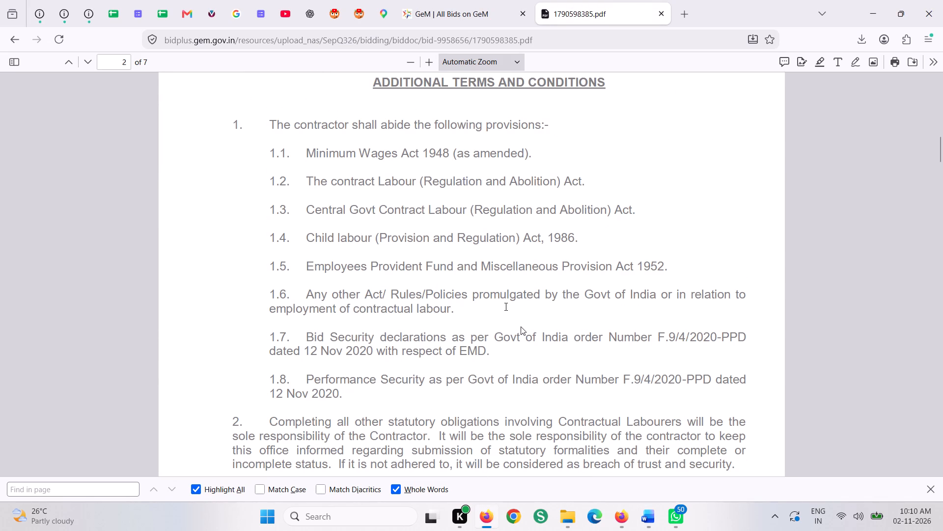
pyautogui.hotkey('alt', 'Tab')
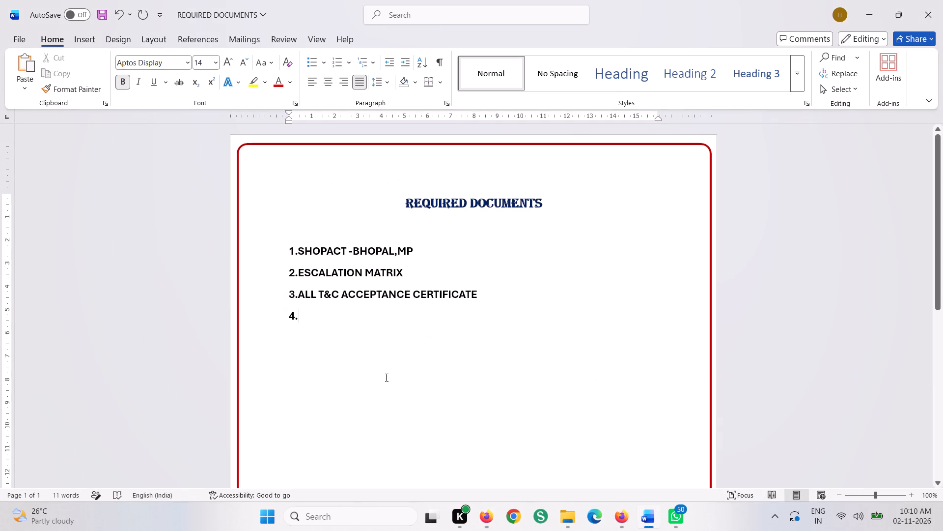
pyautogui.write('EMD')
pyautogui.press('space')
pyautogui.press('e')
pyautogui.write('XEM')
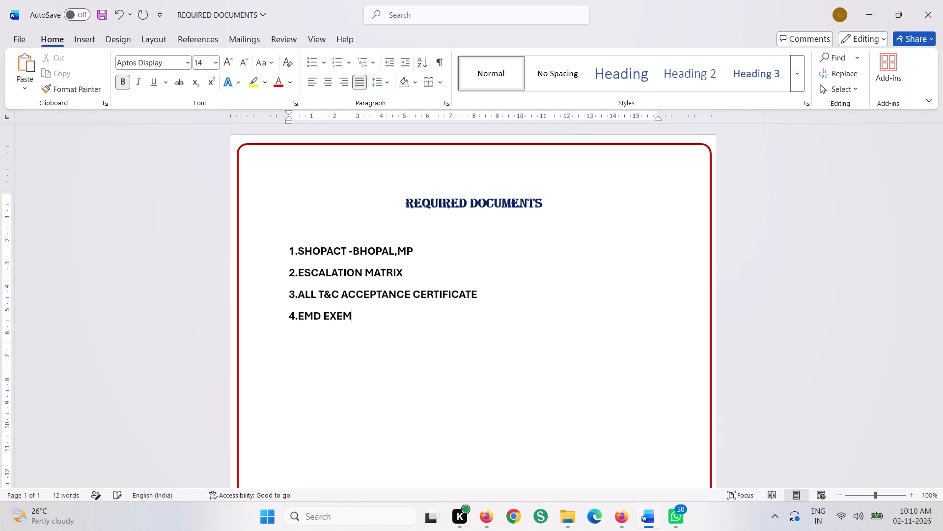
pyautogui.press('p')
pyautogui.write('TION -')
pyautogui.hotkey('alt', 'Tab')
pyautogui.hotkey('alt', 'Tab')
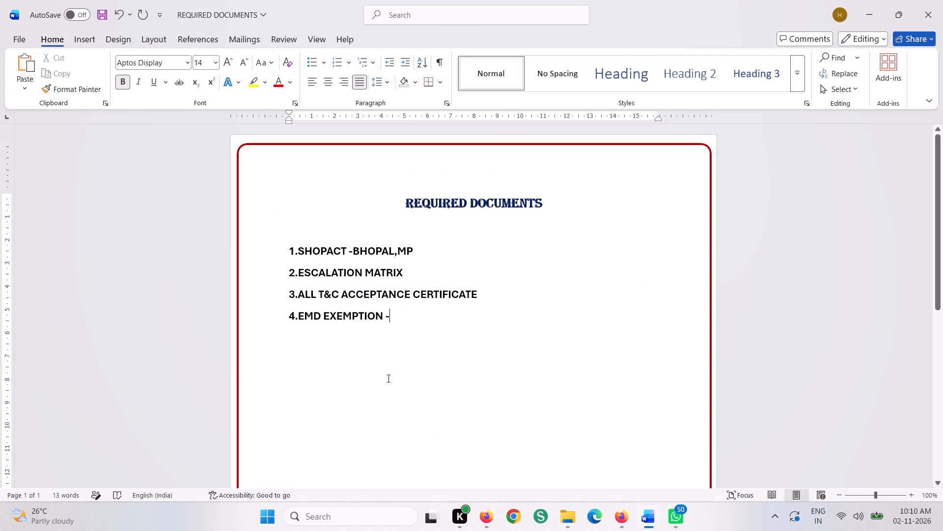
# Complete item 4 by adding "BID SECURITY DECLARATION" after "EMD EXEMPTION -".
pyautogui.press('b')
pyautogui.press('i')
pyautogui.write('D')
pyautogui.press('space')
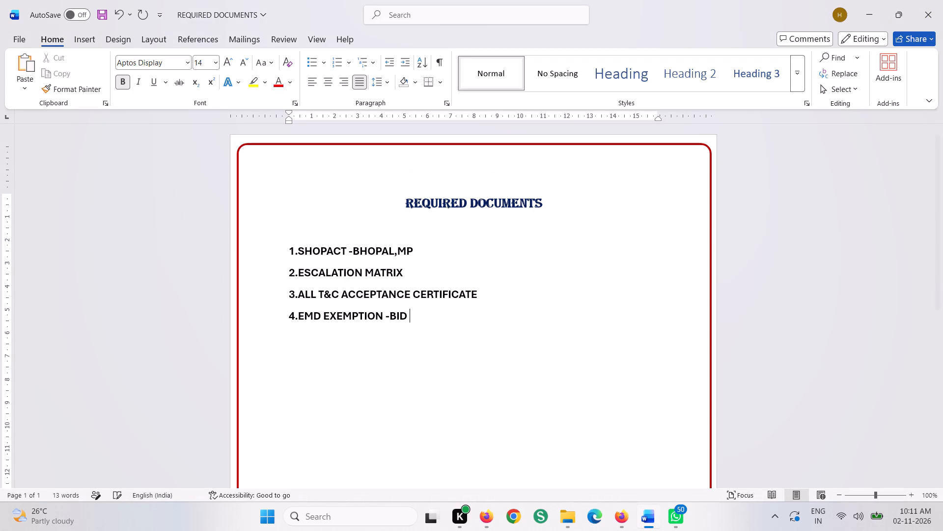
pyautogui.press('s')
pyautogui.write('EC')
pyautogui.press('i')
pyautogui.press('BackSpace')
pyautogui.write('UR')
pyautogui.write('IT')
pyautogui.press('y')
pyautogui.press('space')
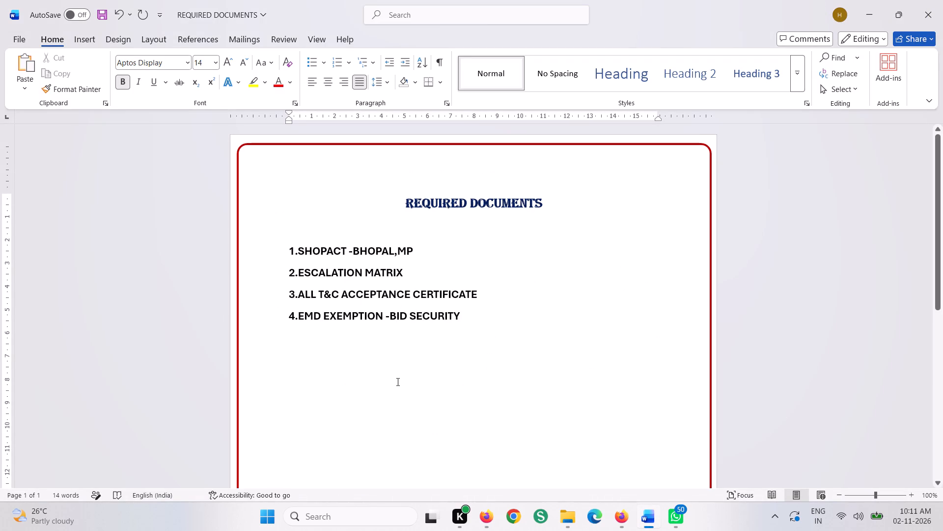
pyautogui.press('d')
pyautogui.press('e')
pyautogui.write('CL')
pyautogui.press('a')
pyautogui.write('RATION')
pyautogui.press('space')
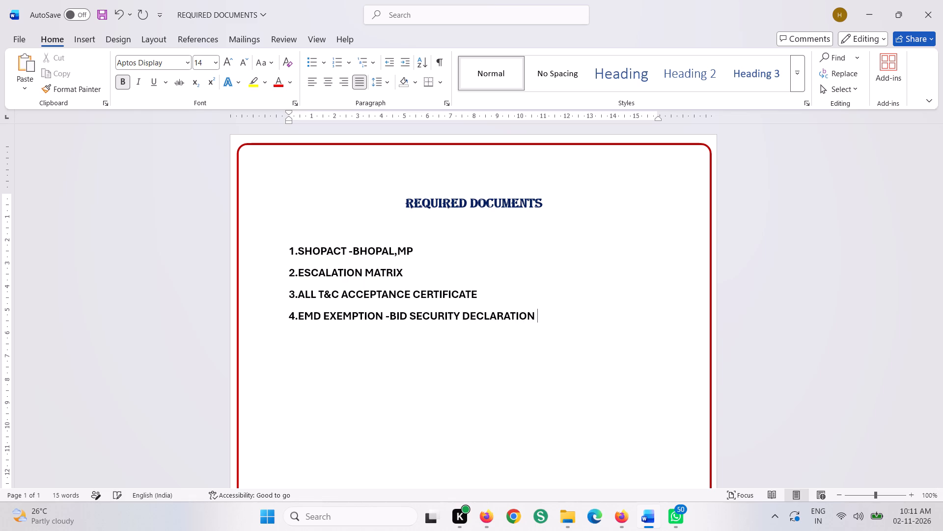
# Read on to page 4 of the additional terms PDF in Firefox and add item 5 to the Word list as "SOLVENCY CERTIFICATE".
pyautogui.press('Return')
pyautogui.press('5')
pyautogui.press('.')
pyautogui.hotkey('alt', 'Tab')
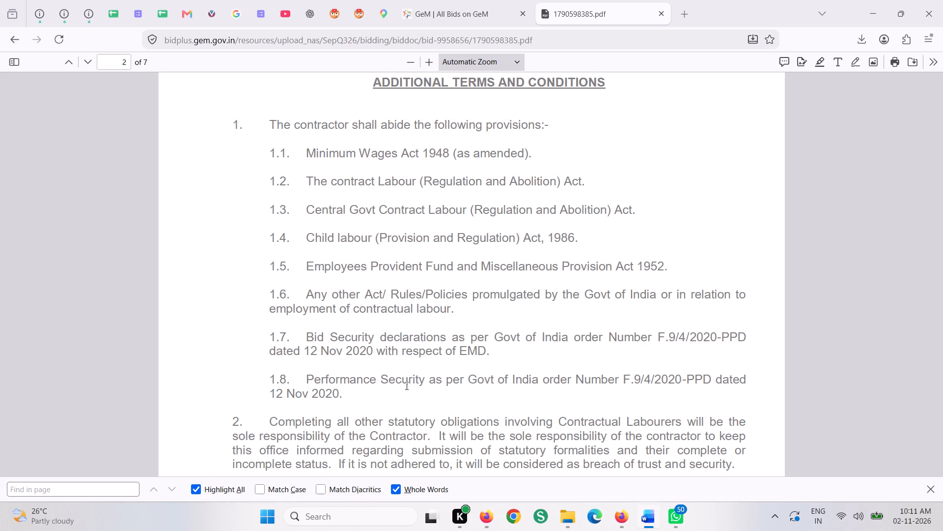
pyautogui.scroll(-1, 468, 363)
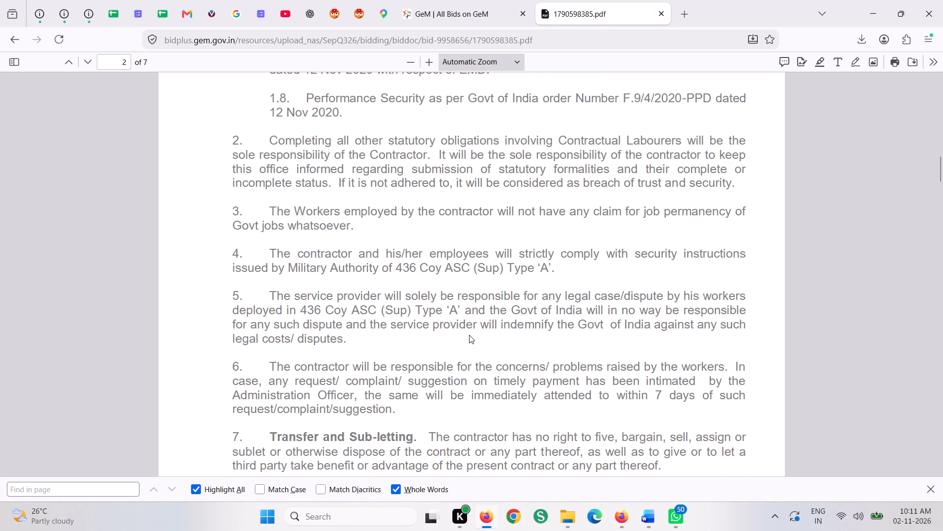
pyautogui.scroll(-1, 445, 369)
pyautogui.scroll(-1, 452, 315)
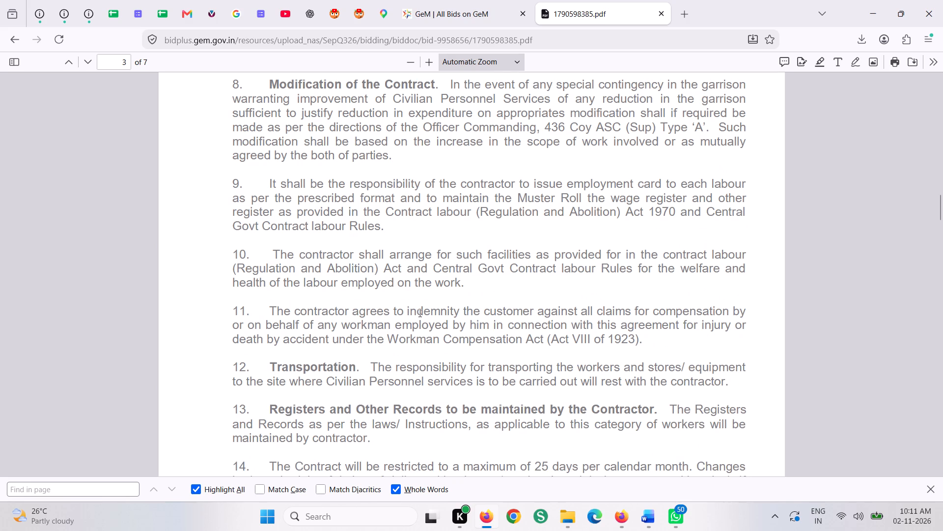
pyautogui.scroll(-1, 412, 313)
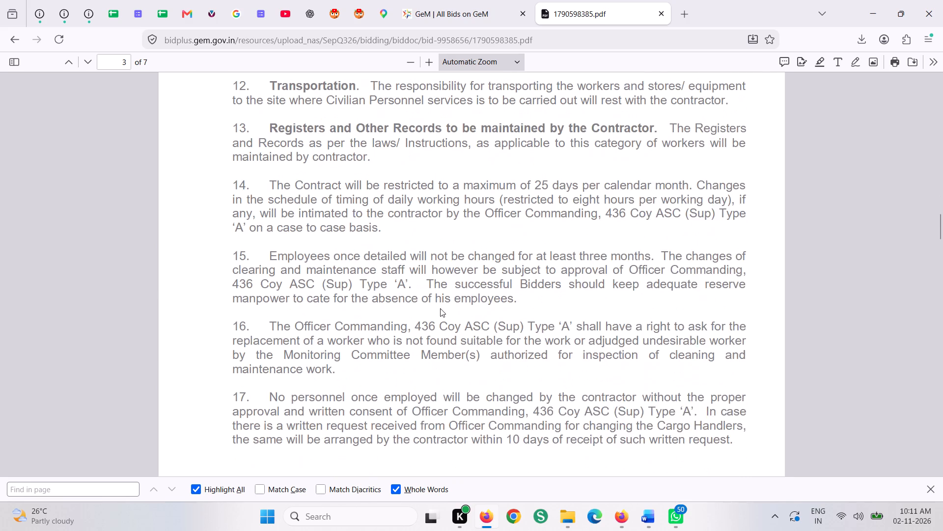
pyautogui.scroll(-3, 439, 309)
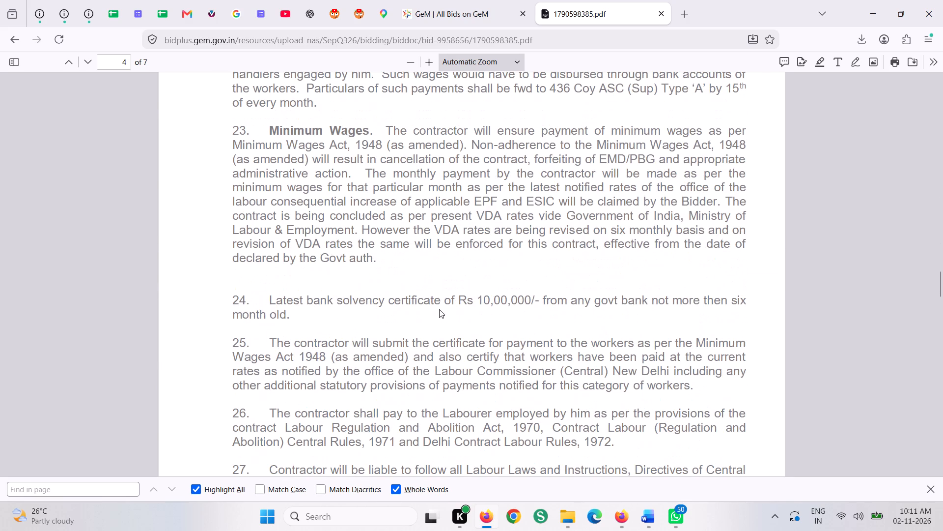
pyautogui.hotkey('alt', 'Tab')
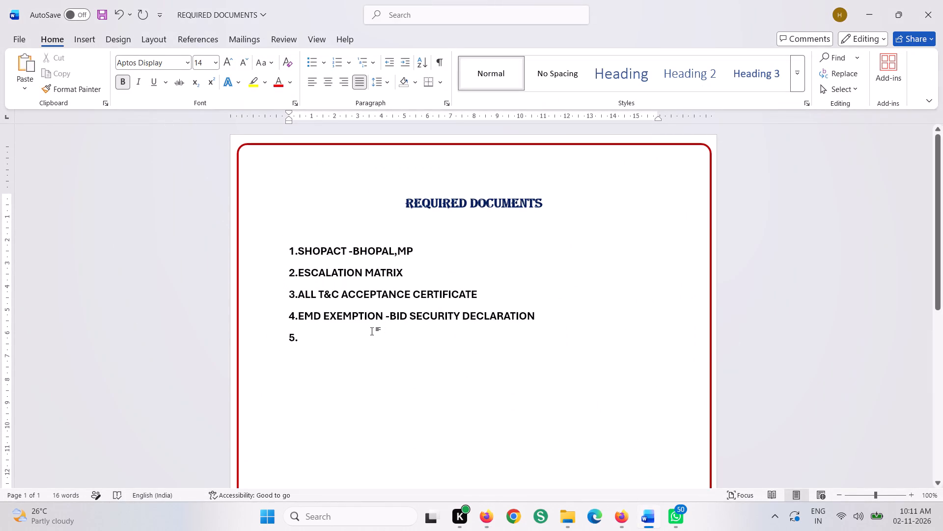
pyautogui.press('s')
pyautogui.press('o')
pyautogui.press('l')
pyautogui.press('v')
pyautogui.press('e')
pyautogui.press('n')
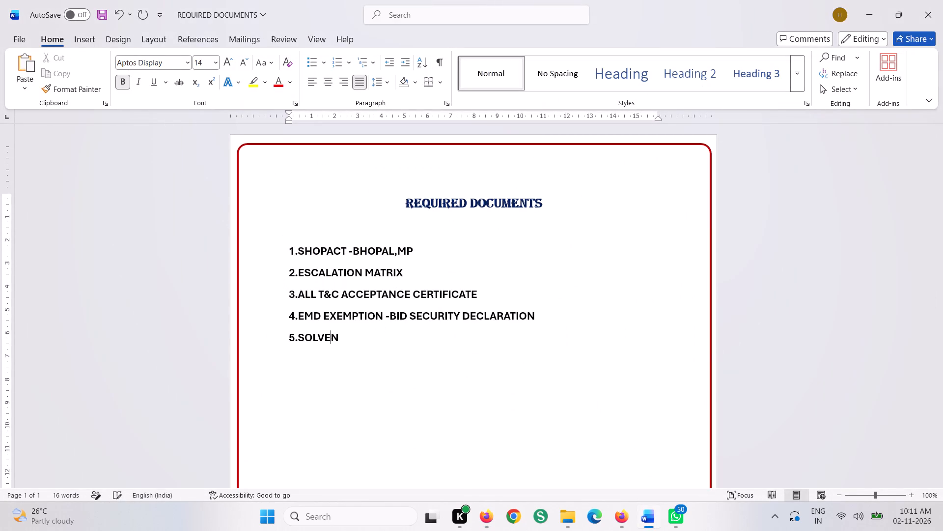
pyautogui.press('c')
pyautogui.press('y')
pyautogui.press('space')
pyautogui.press('c')
pyautogui.write('ERTIFICATE')
pyautogui.press('space')
# Complete item 5 of the Word list with the amount "-10,00,000", checking it against clause 24 of the PDF in Firefox.
pyautogui.hotkey('alt', 'Tab')
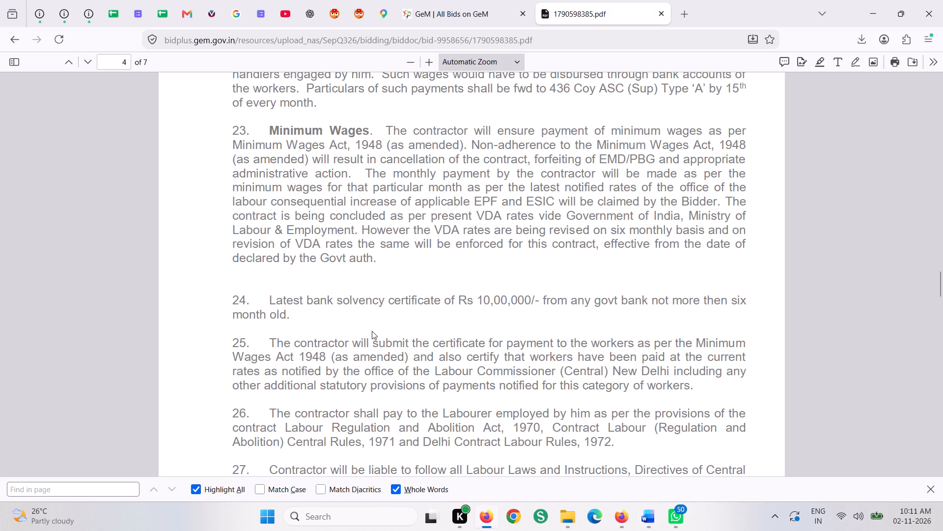
pyautogui.hotkey('alt', 'Tab')
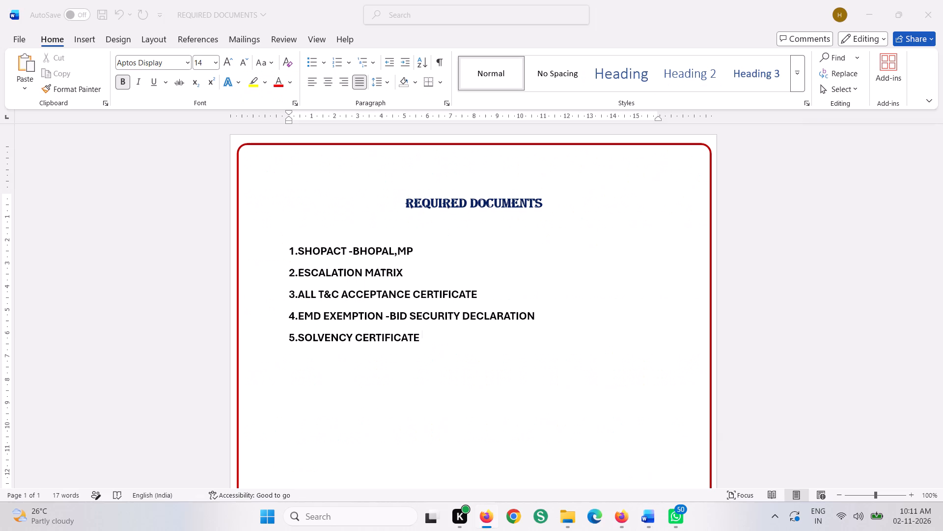
pyautogui.press('-')
pyautogui.press('1')
pyautogui.press('0')
pyautogui.hotkey('alt', 'Tab')
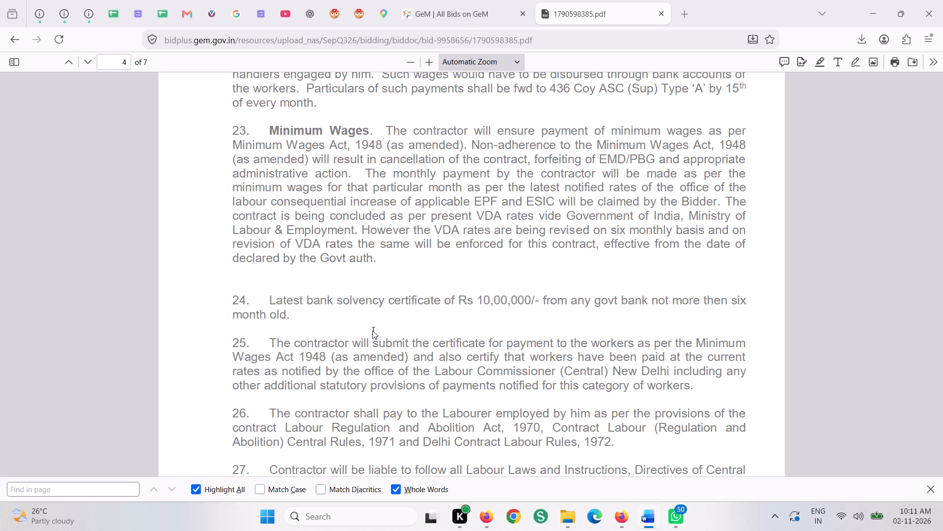
pyautogui.hotkey('alt', 'Tab')
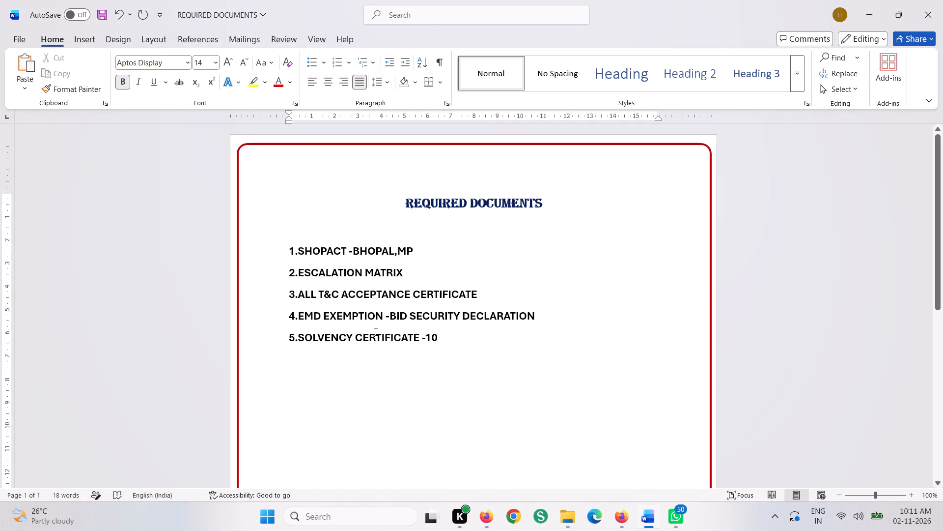
pyautogui.write(',0')
pyautogui.press('0')
pyautogui.press(',')
pyautogui.hotkey('alt', 'Tab')
pyautogui.hotkey('alt', 'Tab')
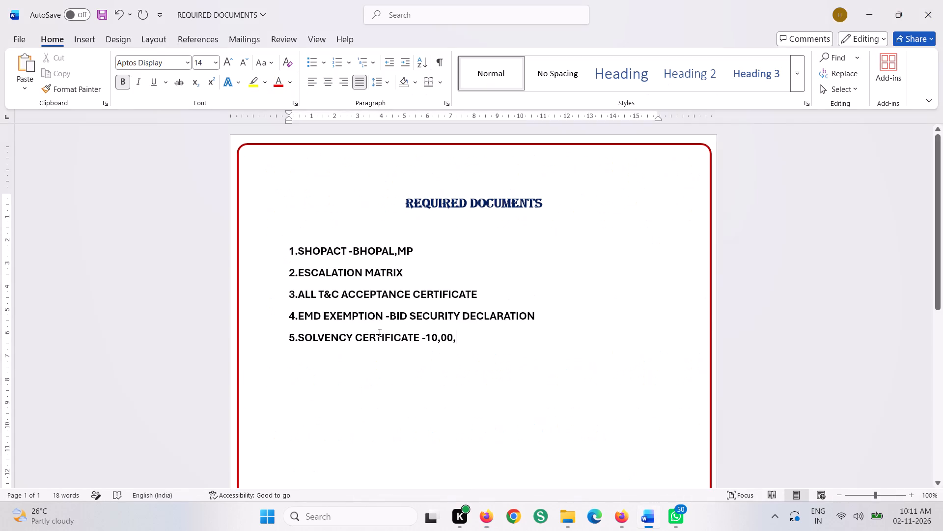
pyautogui.write(',0')
pyautogui.press('BackSpace')
pyautogui.press('BackSpace')
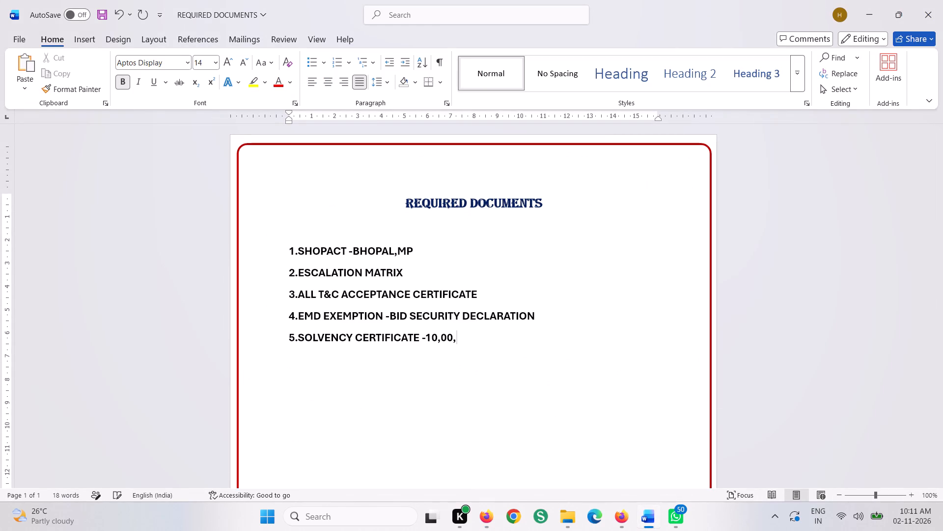
pyautogui.write('000')
# Start item 6 in the Word list and return to the additional terms PDF in Firefox for the next required document.
pyautogui.press('Return')
pyautogui.write('6.')
pyautogui.hotkey('alt', 'Tab')
pyautogui.hotkey('alt', 'Tab')
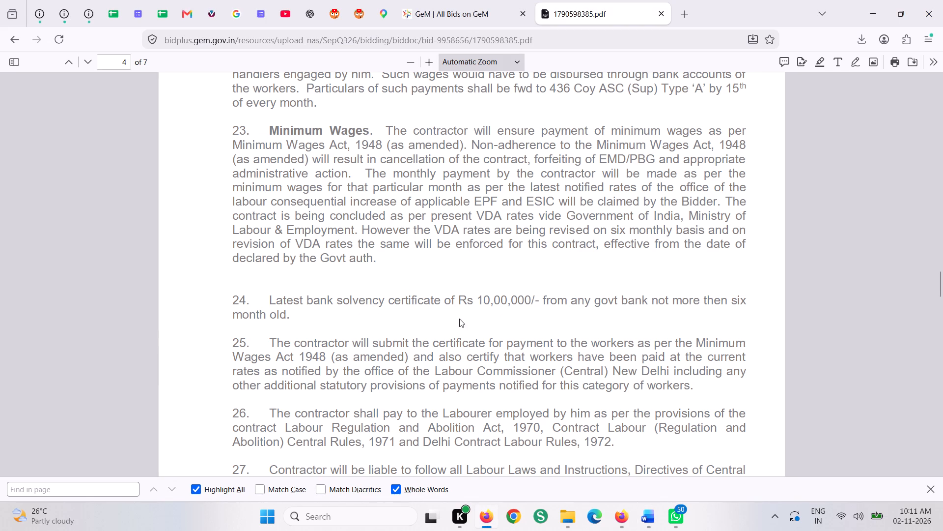
pyautogui.hotkey('alt', 'Tab')
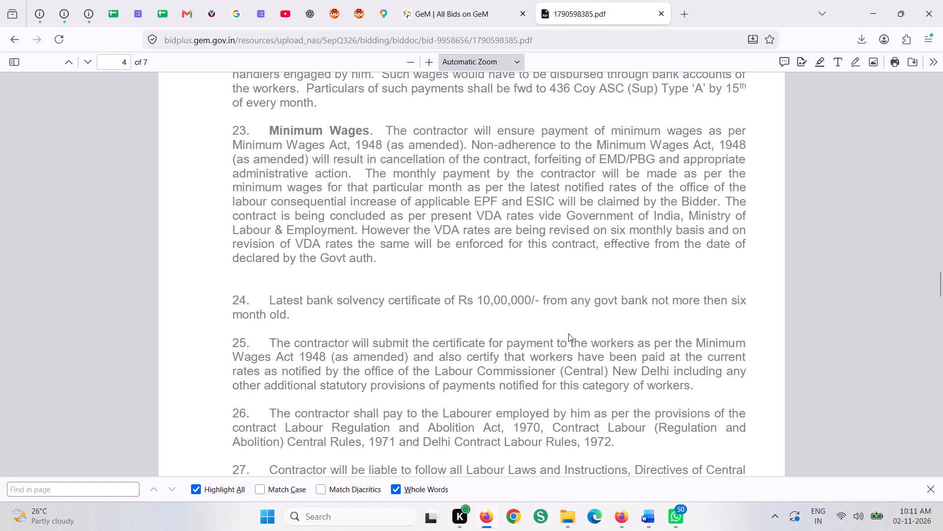
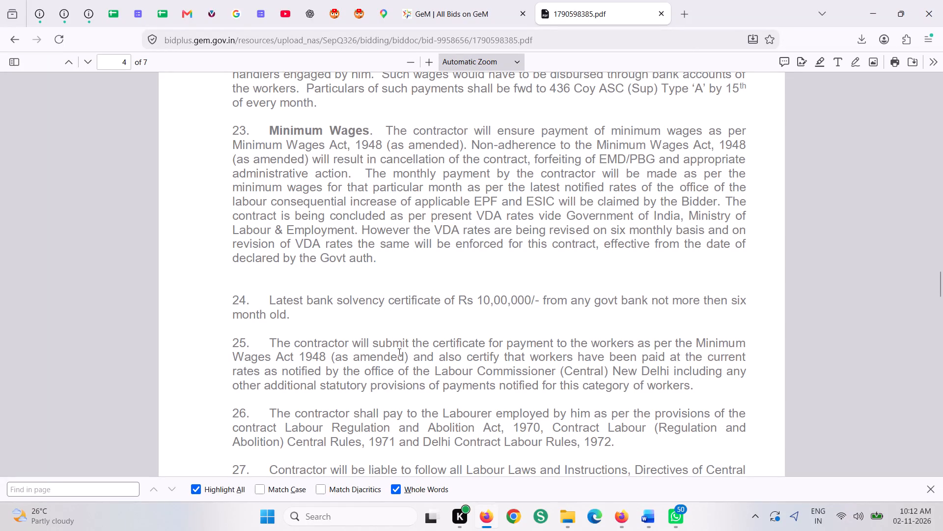
# Switch to the Word list and add "BANK" after the amount in item 5, the solvency certificate.
pyautogui.hotkey('alt', 'Tab')
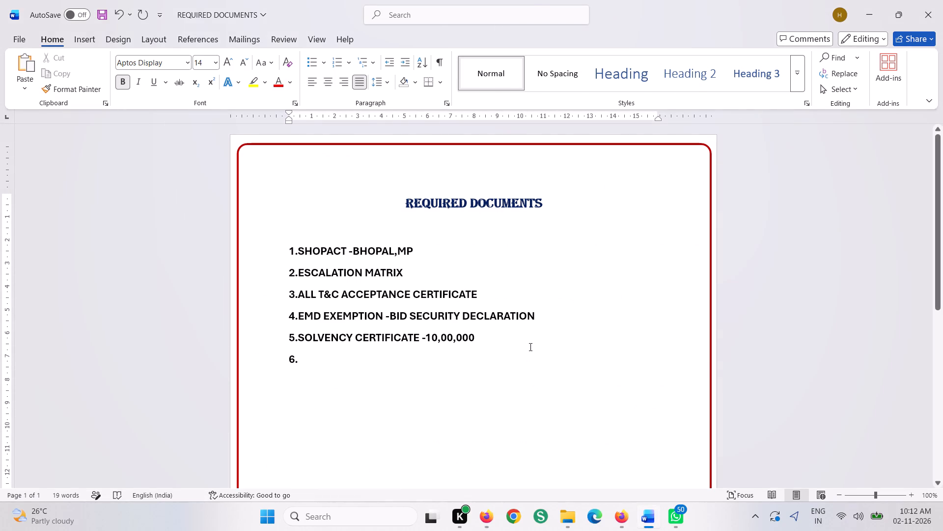
pyautogui.hotkey('alt', 'Tab')
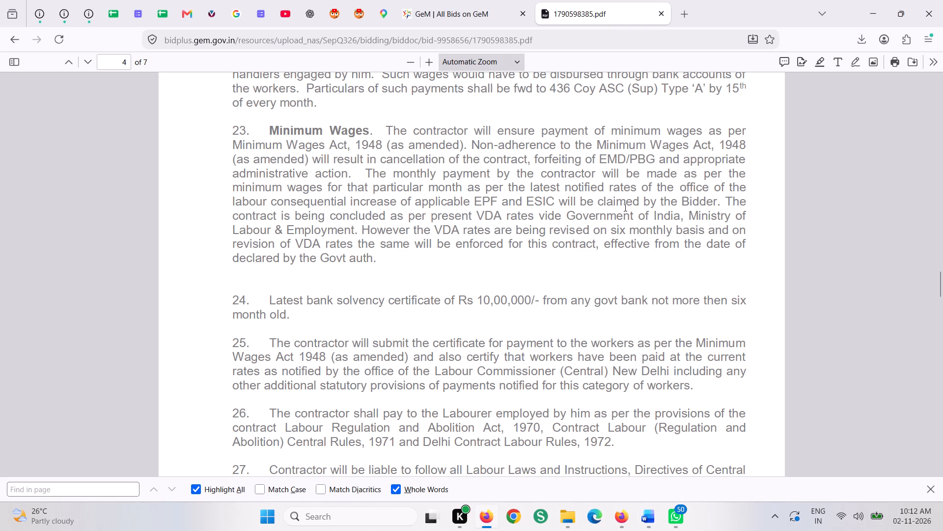
pyautogui.hotkey('alt', 'Tab')
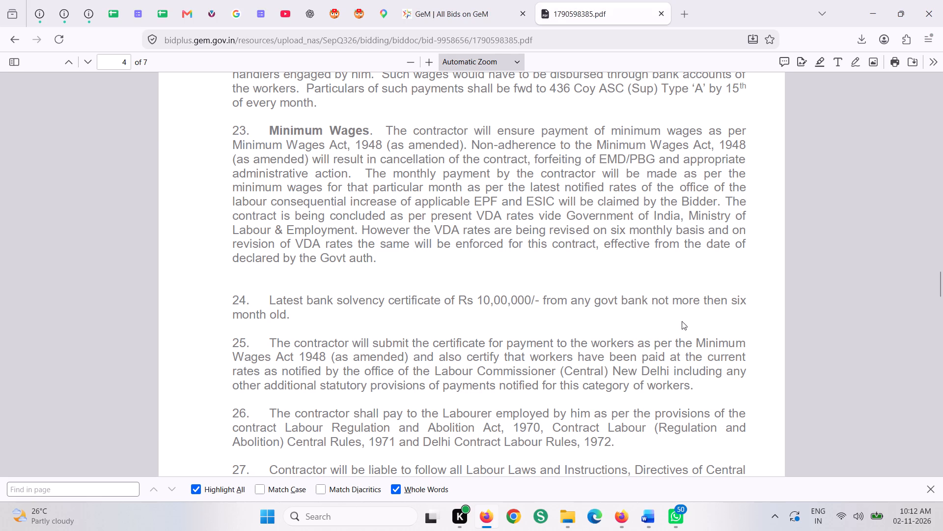
pyautogui.click(504, 182)
pyautogui.click(515, 337)
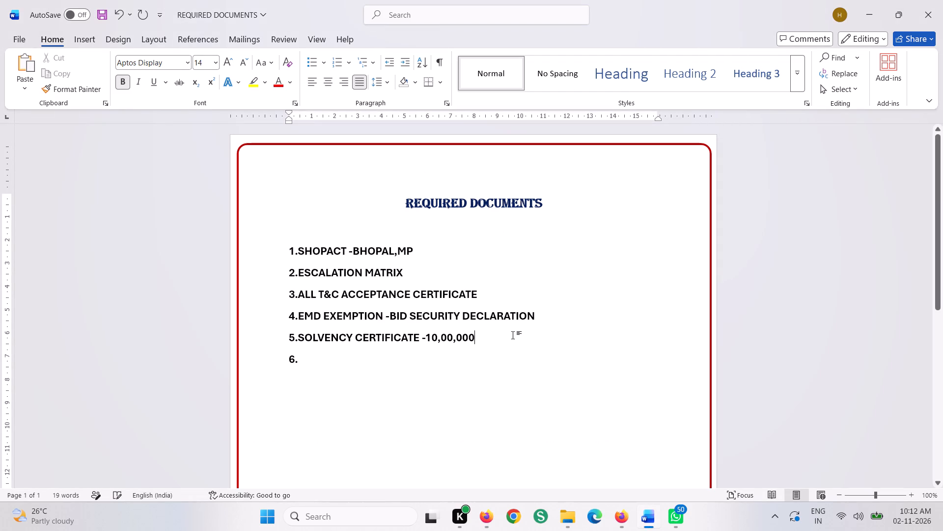
pyautogui.press('space')
pyautogui.write('BANK')
pyautogui.press('space')
# Finish item 5 with "NOT MORE THAN 6 MONTH OLD", checking the wording against clause 24 of the additional terms PDF in Firefox.
pyautogui.hotkey('alt', 'Tab')
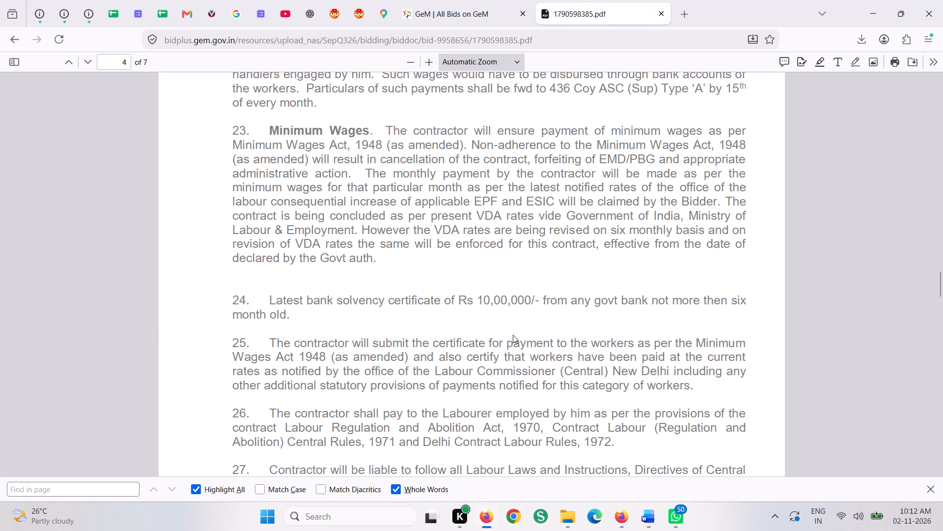
pyautogui.hotkey('alt', 'Tab')
pyautogui.write('NOTR')
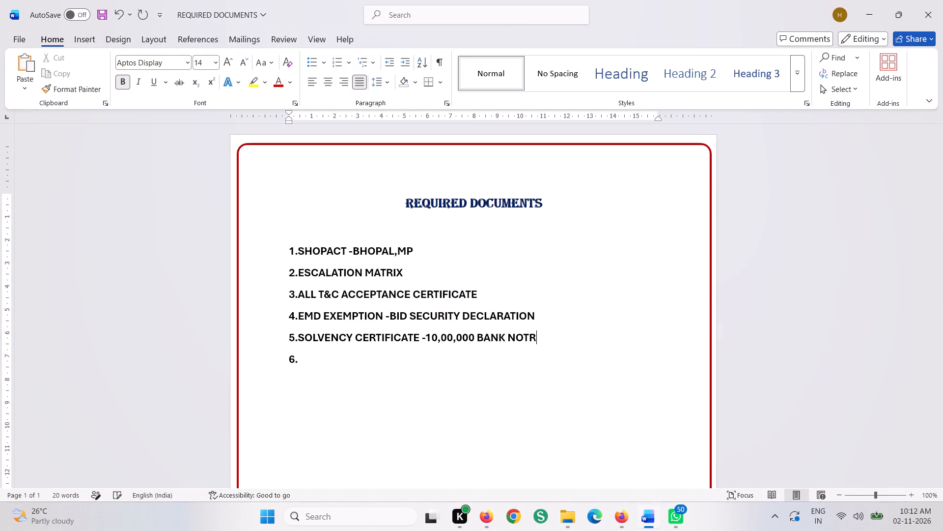
pyautogui.press('BackSpace')
pyautogui.press('space')
pyautogui.write('MORE THSN')
pyautogui.press('BackSpace')
pyautogui.press('BackSpace')
pyautogui.write('AN')
pyautogui.press('space')
pyautogui.hotkey('alt', 'Tab')
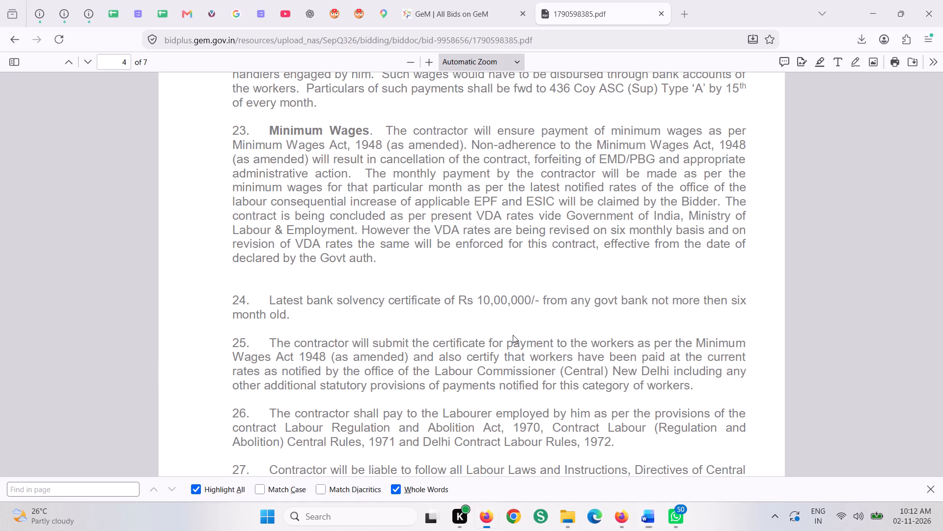
pyautogui.hotkey('alt', 'Tab')
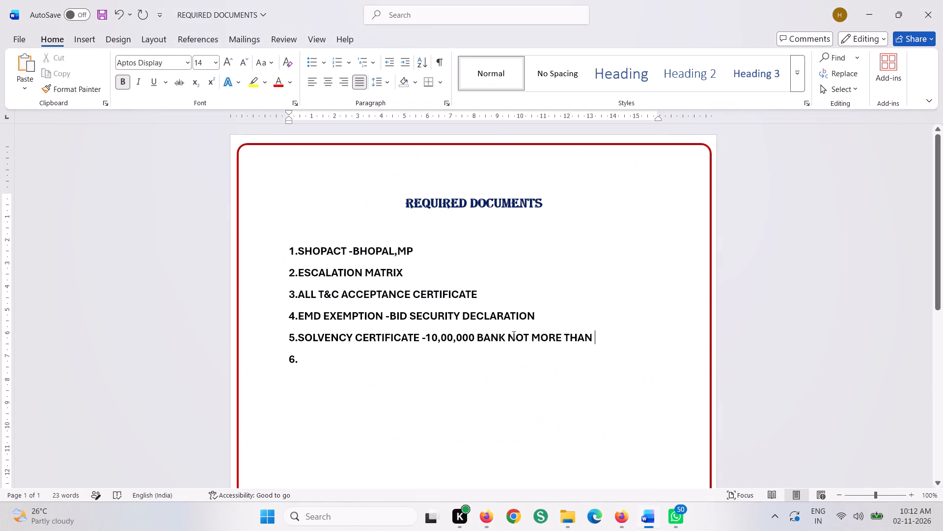
pyautogui.write('6')
pyautogui.press('space')
pyautogui.write('MONTH OLD')
# Read on through page 7 of the additional terms PDF in Firefox and fill in item 6 of the Word list as "SERVICE CHARGE-3.85%".
pyautogui.click(339, 379)
pyautogui.hotkey('alt', 'Tab')
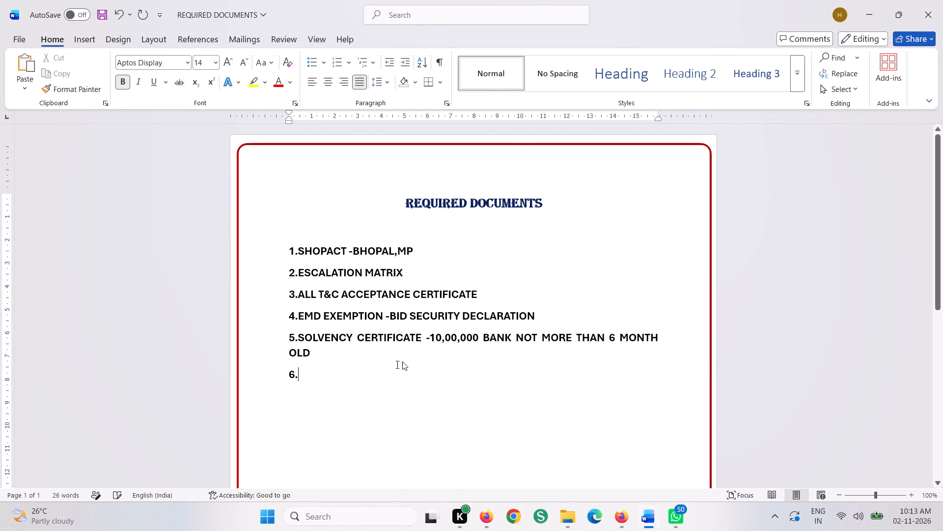
pyautogui.scroll(-1, 474, 328)
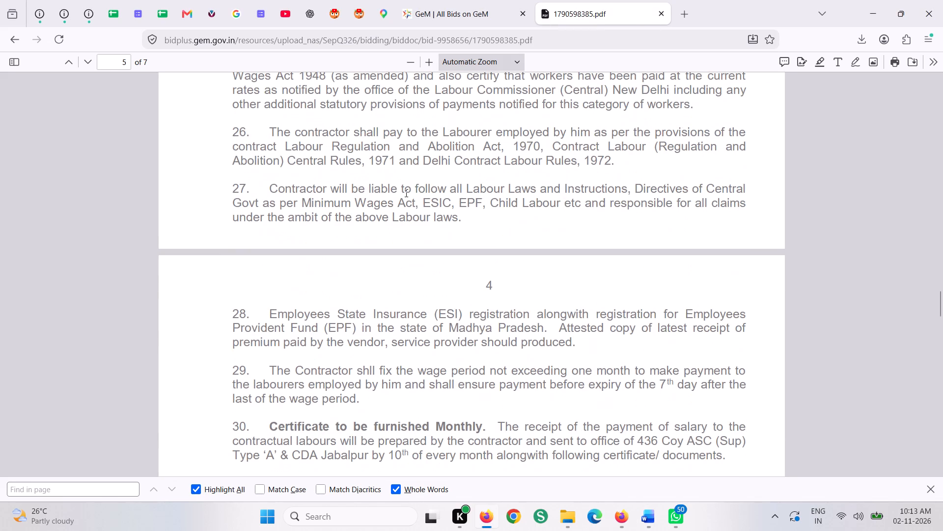
pyautogui.scroll(-1, 473, 283)
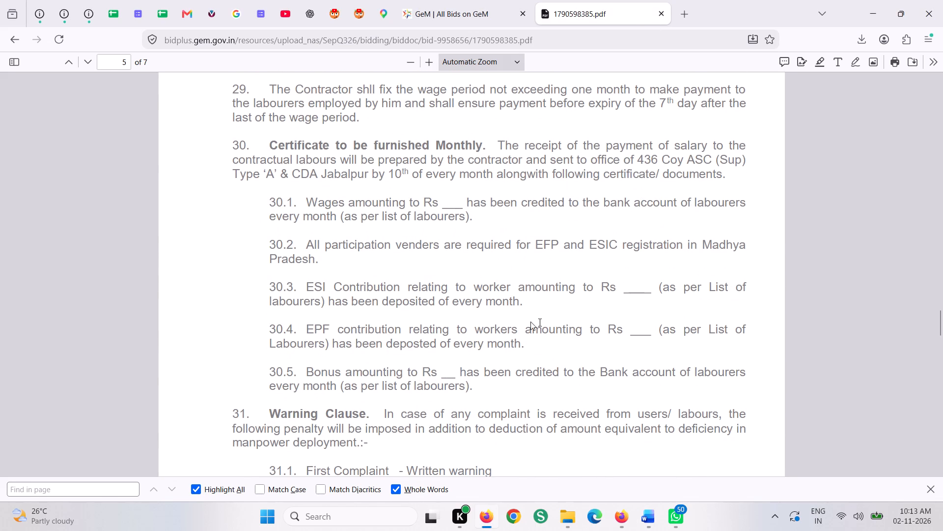
pyautogui.scroll(-1, 459, 416)
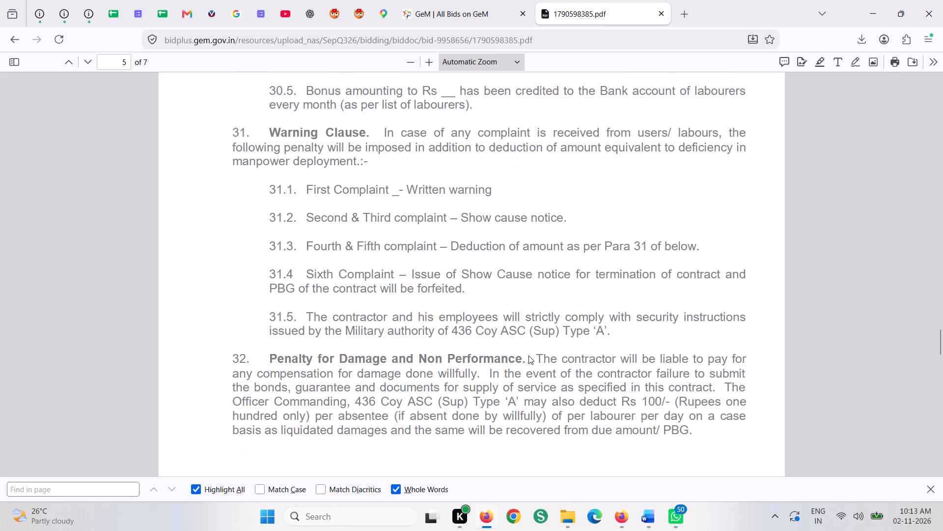
pyautogui.scroll(-2, 527, 355)
pyautogui.scroll(-3, 573, 360)
pyautogui.scroll(1, 588, 359)
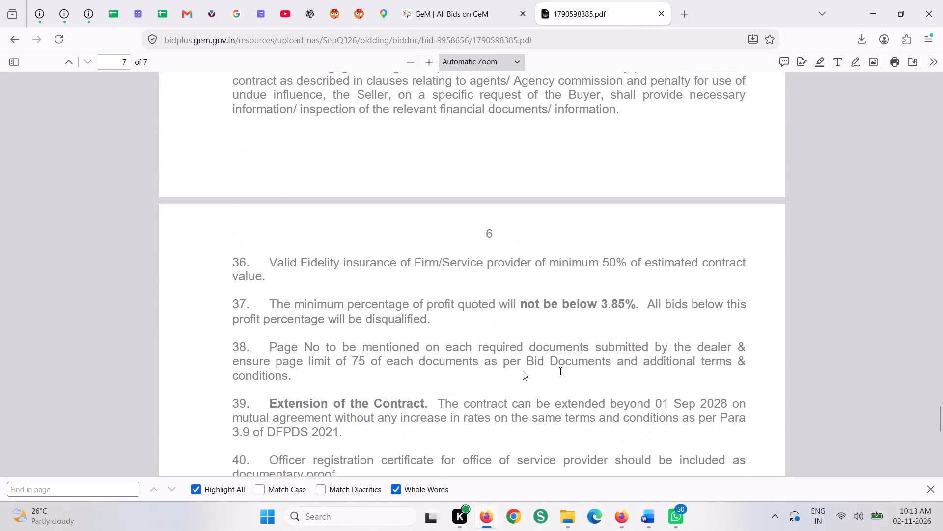
pyautogui.hotkey('alt', 'Tab')
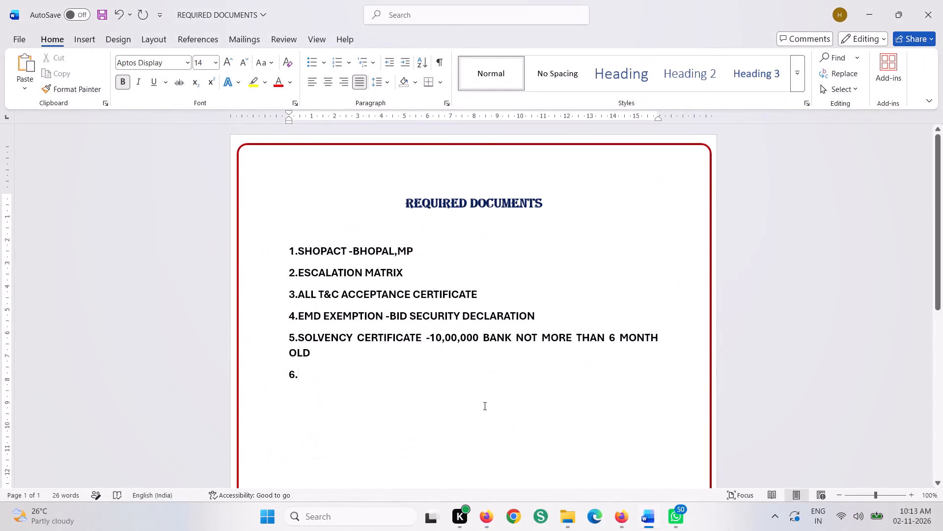
pyautogui.write('SERVICE CHARGE-3.85%')
# Add item 7 to the Word list as "FIDELITY INSURANCE CERTIFICATE", following clause 36 of the PDF in Firefox.
pyautogui.press('Return')
pyautogui.write('7.')
pyautogui.hotkey('alt', 'Tab')
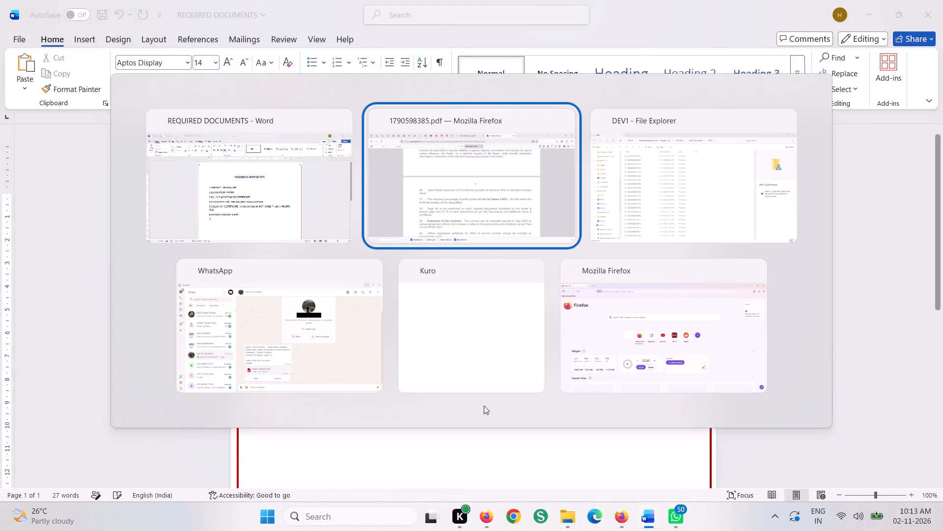
pyautogui.press('Return')
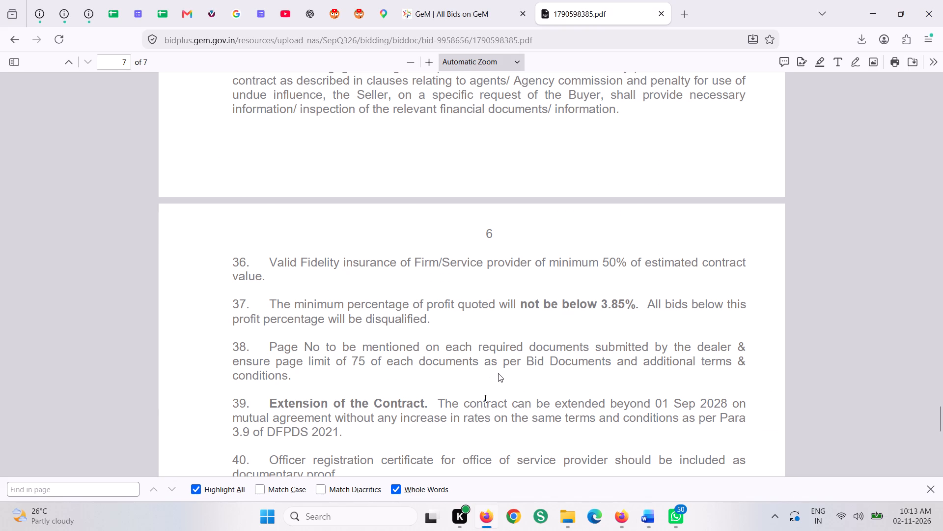
pyautogui.hotkey('alt', 'Tab')
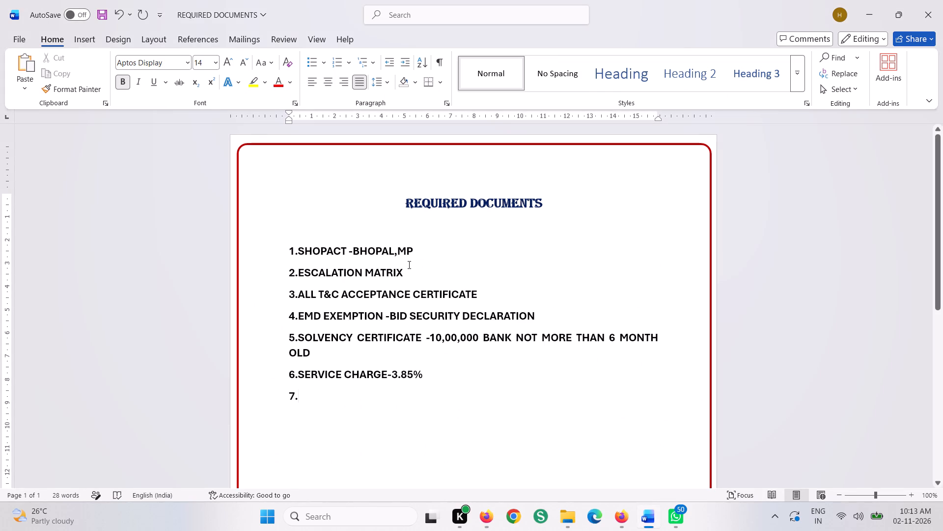
pyautogui.write('FIDELITY INSI')
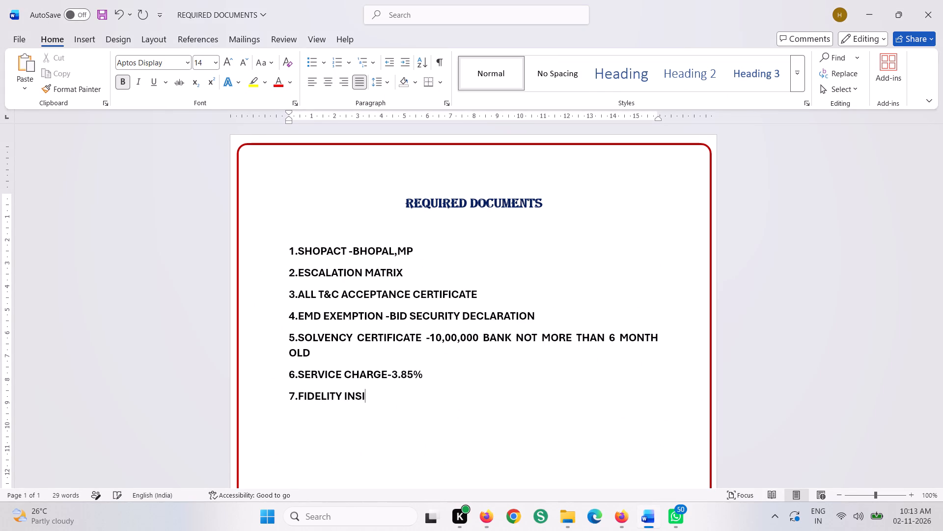
pyautogui.press('BackSpace')
pyautogui.write('URANCE CERTIFICATE')
pyautogui.press('space')
# Complete item 7 with "50% OF ESTIMATED BID VALUE", checking it against clause 36 of the PDF in Firefox.
pyautogui.hotkey('alt', 'Tab')
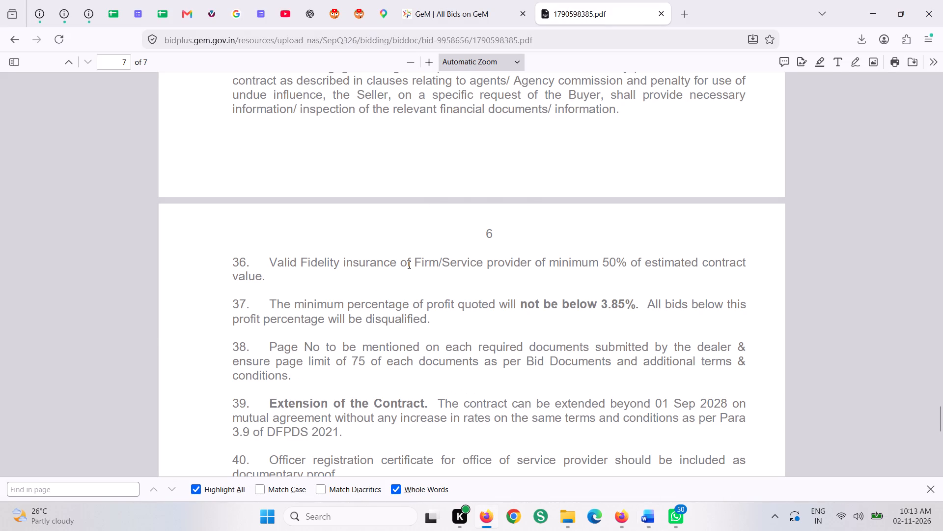
pyautogui.hotkey('alt', 'Tab')
pyautogui.write('50')
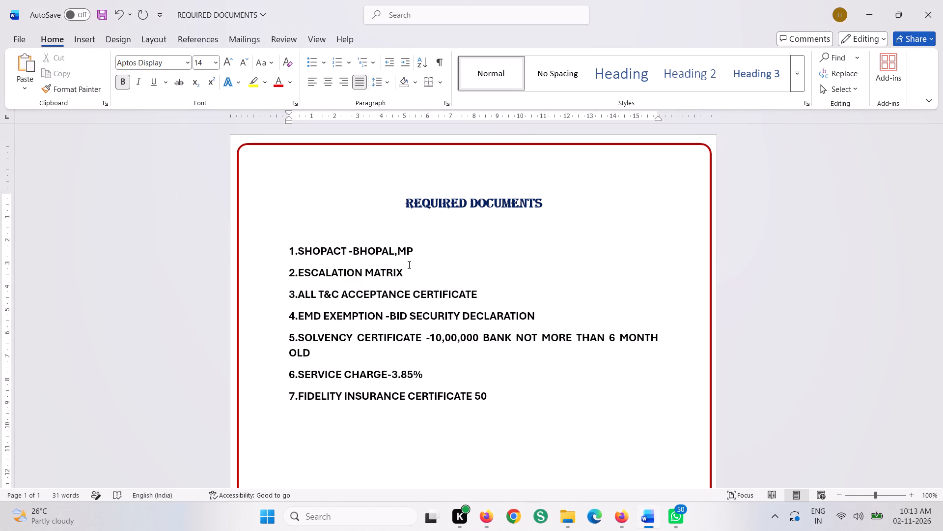
pyautogui.hotkey('shift', '%')
pyautogui.hotkey('alt', 'Tab')
pyautogui.hotkey('alt', 'Tab')
pyautogui.press('space')
pyautogui.write('OF ESTIMATED BID VALUE')
pyautogui.press('space')
pyautogui.hotkey('alt', 'Tab')
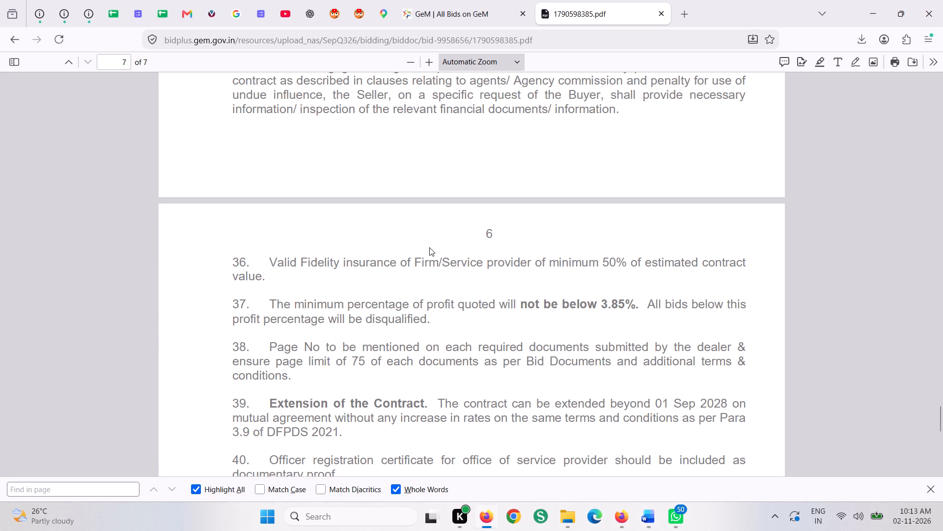
pyautogui.hotkey('alt', 'Tab')
# Start item 8 in the Word list and recheck the additional terms PDF in Firefox for further required documents.
pyautogui.press('Return')
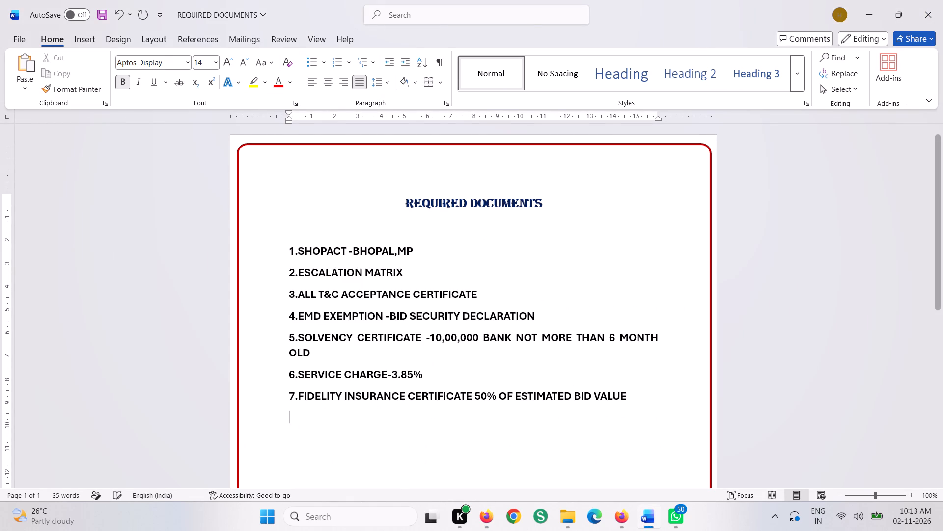
pyautogui.write('8.')
pyautogui.hotkey('alt', 'Tab')
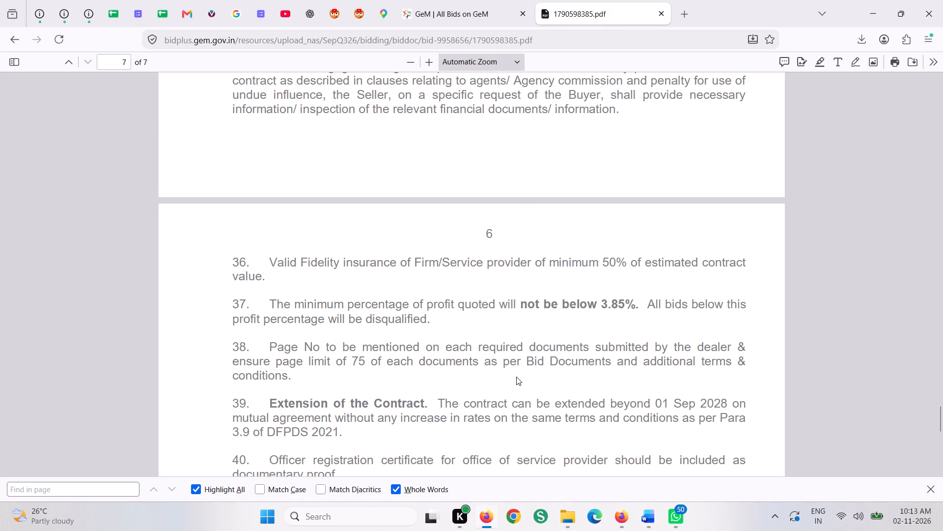
pyautogui.scroll(-1, 512, 382)
pyautogui.scroll(-2, 392, 240)
pyautogui.scroll(-6, 428, 269)
pyautogui.scroll(16, 511, 246)
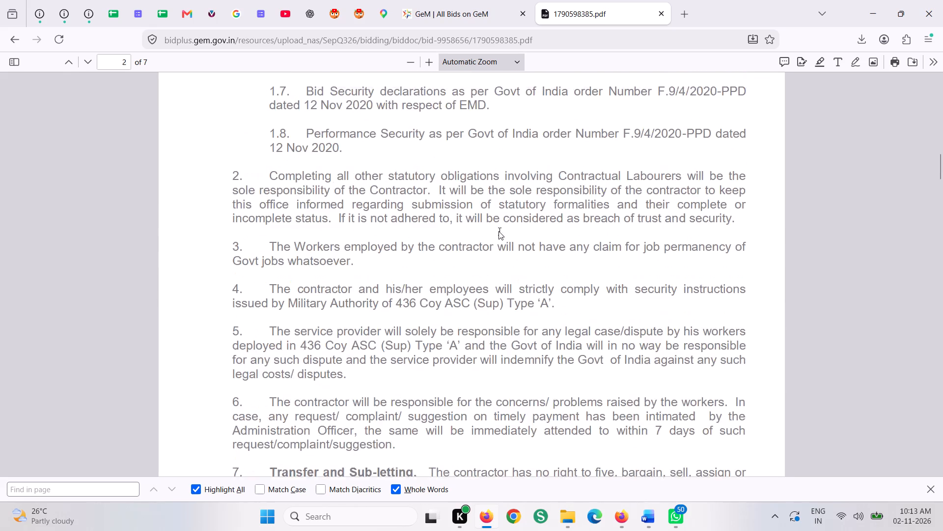
pyautogui.scroll(15, 499, 231)
pyautogui.scroll(-1, 580, 163)
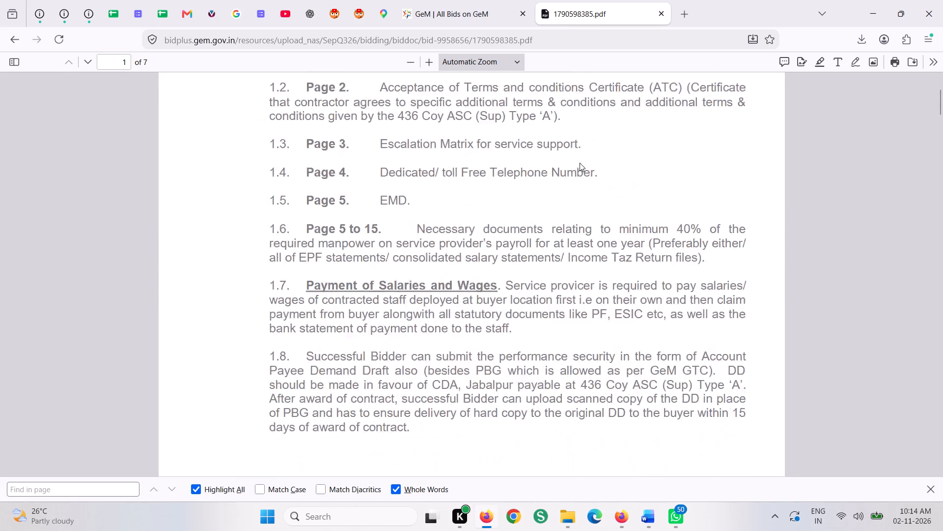
pyautogui.scroll(-5, 581, 157)
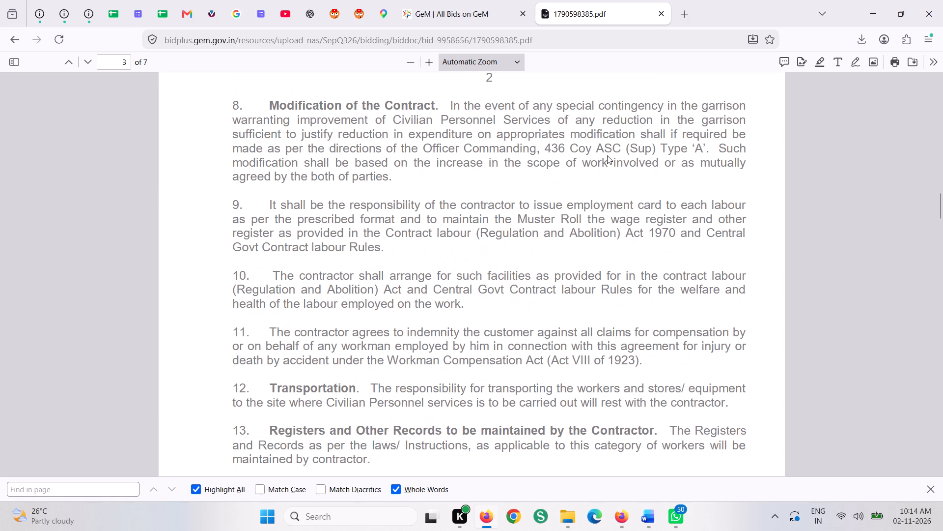
# Go back to the main bid document in Firefox, copy "Turnover" from Bid Details, and complete item 8 in Word as "Turnover-140 LAKH FOR 3 YEARS".
pyautogui.click(2, 38)
pyautogui.scroll(10, 528, 273)
pyautogui.doubleClick(322, 437)
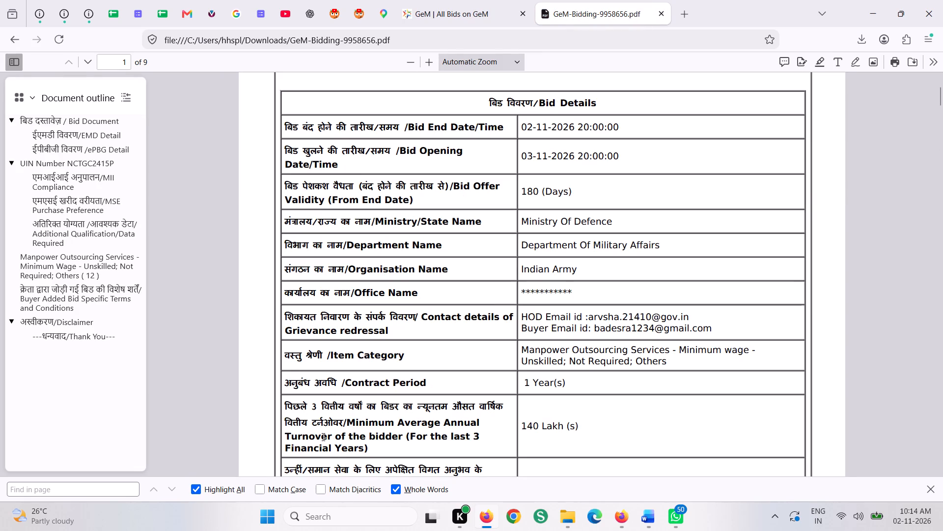
pyautogui.hotkey('ctrl', 'c')
pyautogui.hotkey('ctrl', 'c')
pyautogui.hotkey('alt', 'Tab')
pyautogui.hotkey('ctrl', 'v')
pyautogui.write('-140 LAKH FOIR')
pyautogui.press('space')
pyautogui.press('BackSpace')
pyautogui.press('BackSpace')
pyautogui.press('BackSpace')
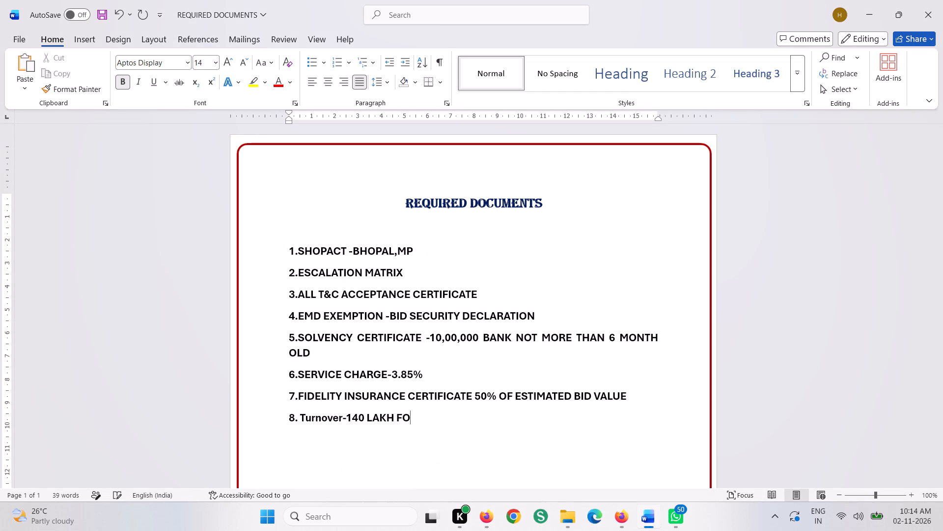
pyautogui.write('R 3 YEARS V')
pyautogui.press('Return')
pyautogui.press('BackSpace')
pyautogui.press('BackSpace')
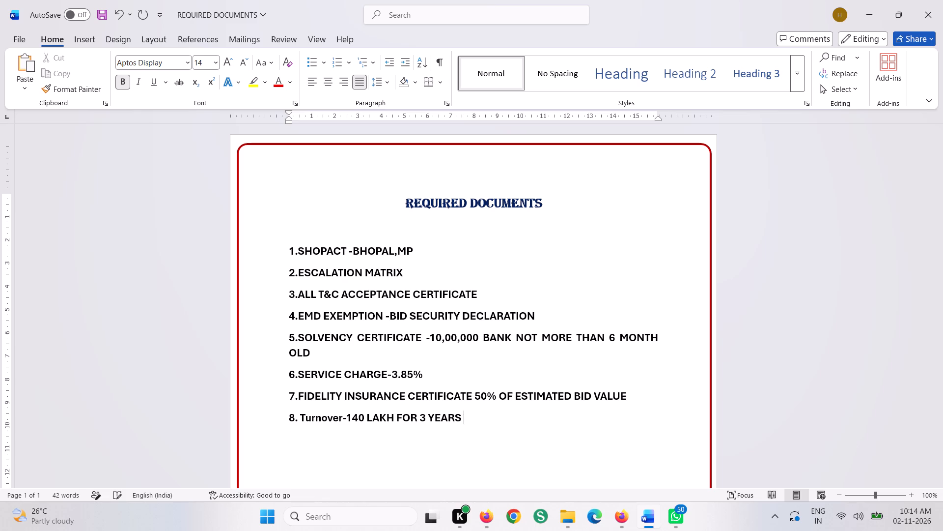
# Add item 9 in Word with "MSE Relaxation for Years Of Experience and Turnover" copied from the bid document in Firefox, joined onto one line.
pyautogui.press('Return')
pyautogui.write('9.')
pyautogui.hotkey('alt', 'Tab')
pyautogui.scroll(-1, 699, 245)
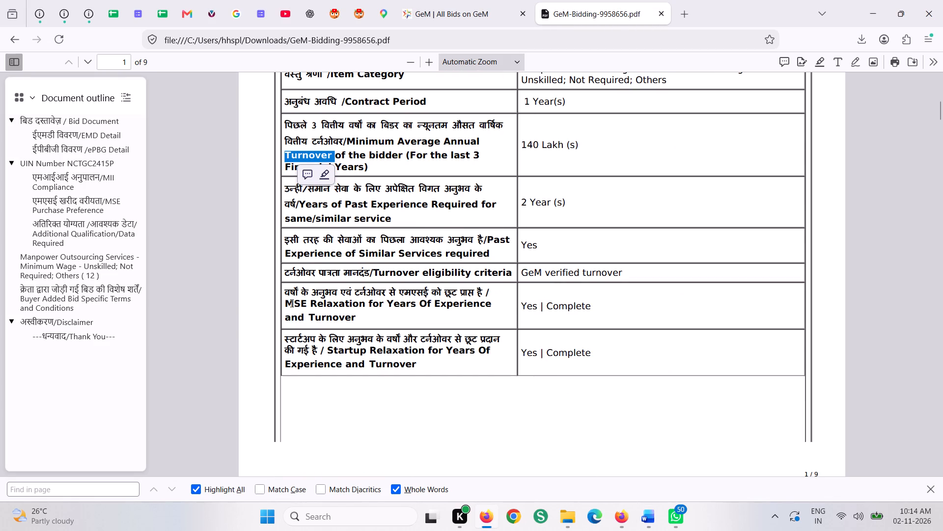
pyautogui.click(291, 303)
pyautogui.moveTo(291, 303); pyautogui.dragTo(372, 319)
pyautogui.hotkey('ctrl', 'c')
pyautogui.hotkey('ctrl', 'c')
pyautogui.hotkey('alt', 'Tab')
pyautogui.hotkey('ctrl', 'v')
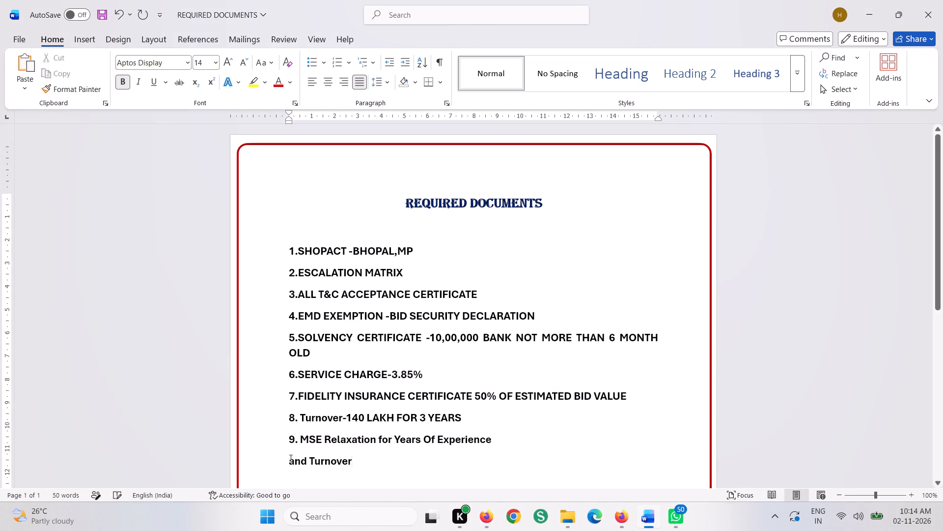
pyautogui.click(289, 458)
pyautogui.press('BackSpace')
pyautogui.press('space')
# Copy "Startup" from the relaxation row of the bid document in Firefox and insert it in Word's item 9, making it "MSE& Startup Relaxation".
pyautogui.hotkey('alt', 'Tab')
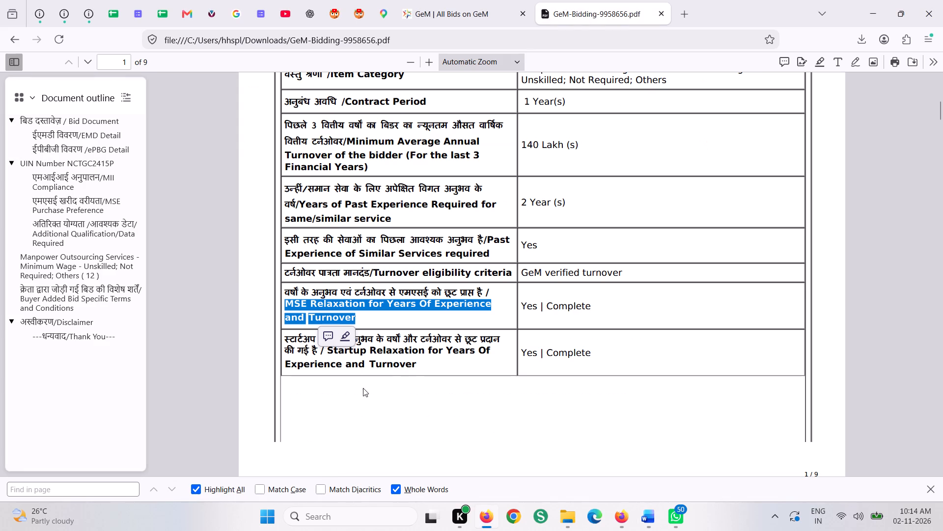
pyautogui.doubleClick(344, 352)
pyautogui.hotkey('ctrl', 'c')
pyautogui.hotkey('ctrl', 'c')
pyautogui.hotkey('alt', 'Tab')
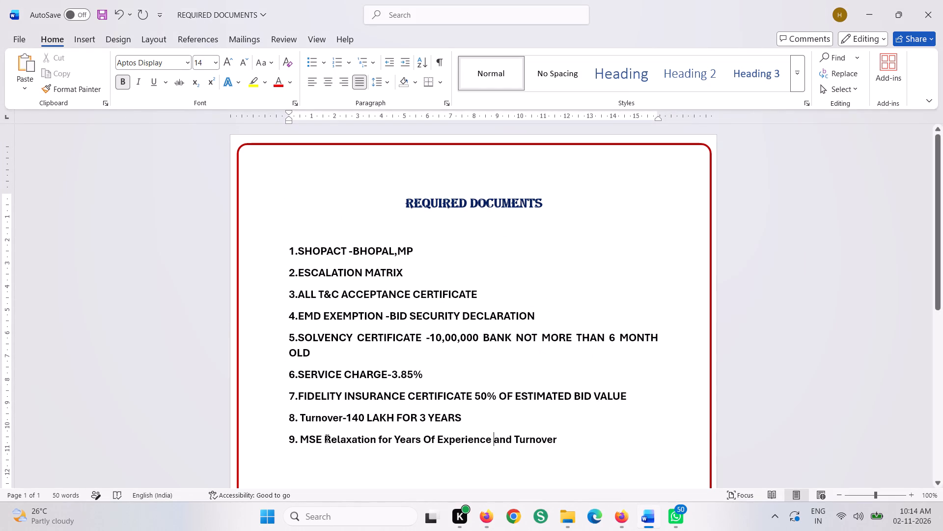
pyautogui.click(320, 439)
pyautogui.write('&')
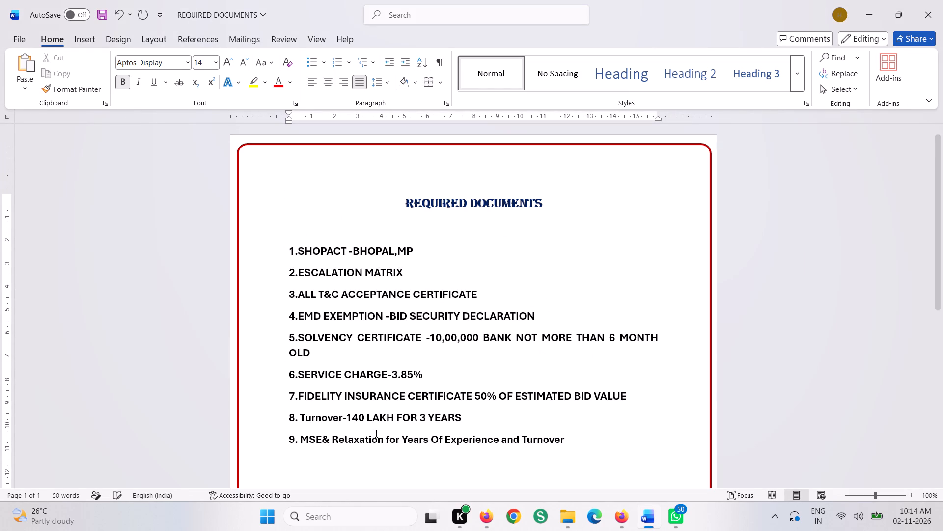
pyautogui.press('space')
pyautogui.hotkey('ctrl', 'v')
# Copy "Type of Bid" from page 2 of the bid document in Firefox and add it as item 10 in Word.
pyautogui.hotkey('alt', 'Tab')
pyautogui.scroll(-2, 472, 355)
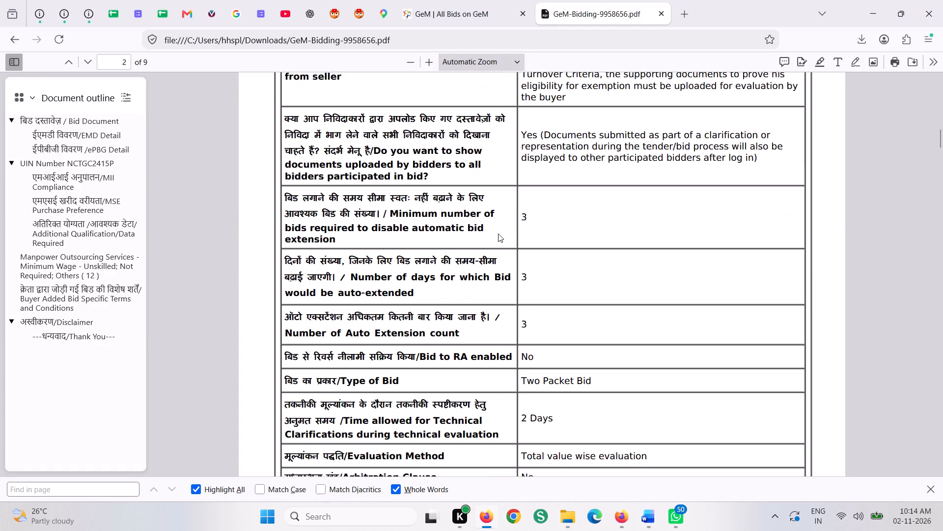
pyautogui.click(347, 381)
pyautogui.moveTo(347, 381); pyautogui.dragTo(388, 378)
pyautogui.hotkey('ctrl', 'c')
pyautogui.hotkey('ctrl', 'c')
pyautogui.hotkey('alt', 'Tab')
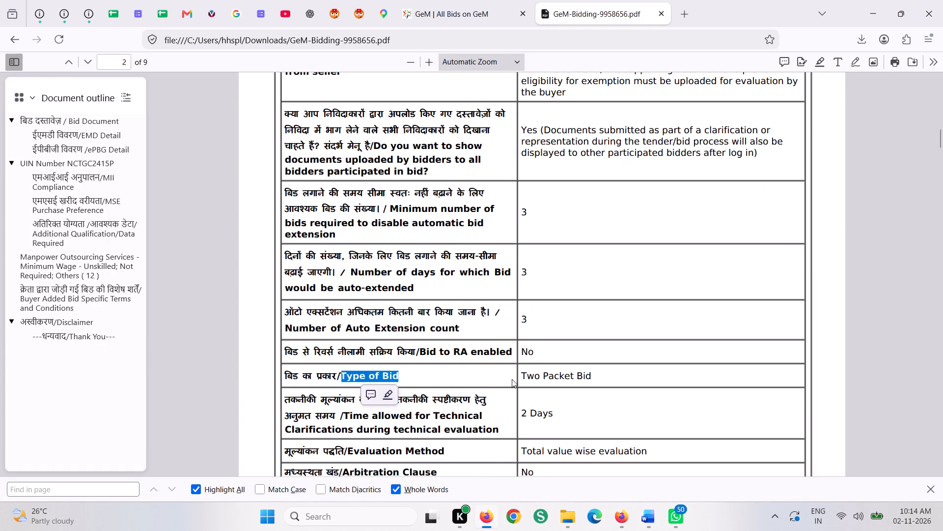
pyautogui.click(619, 445)
pyautogui.press('Return')
pyautogui.write('10.')
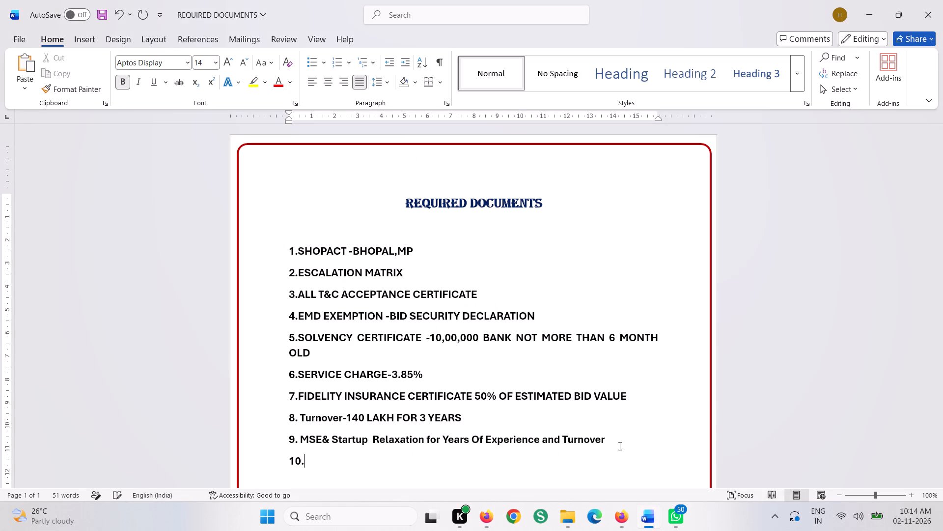
pyautogui.hotkey('ctrl', 'v')
# Start line 11 in the Word list, check the bid type in Firefox, and complete item 10 with "- TWO PACKET BID".
pyautogui.press('Return')
pyautogui.write('11.')
pyautogui.hotkey('alt', 'Tab')
pyautogui.hotkey('alt', 'Tab')
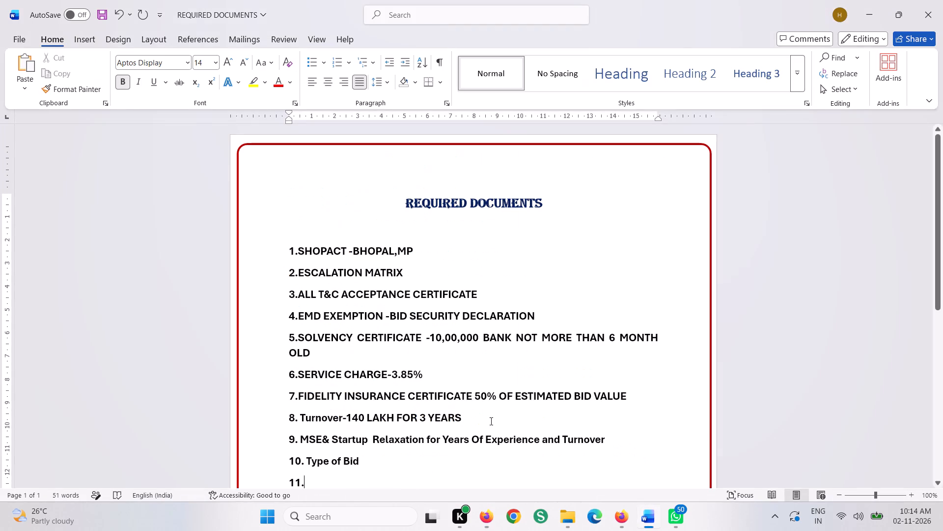
pyautogui.click(406, 471)
pyautogui.write('- TWO PACKET BIF')
pyautogui.press('space')
pyautogui.press('BackSpace')
pyautogui.press('BackSpace')
pyautogui.press('d')
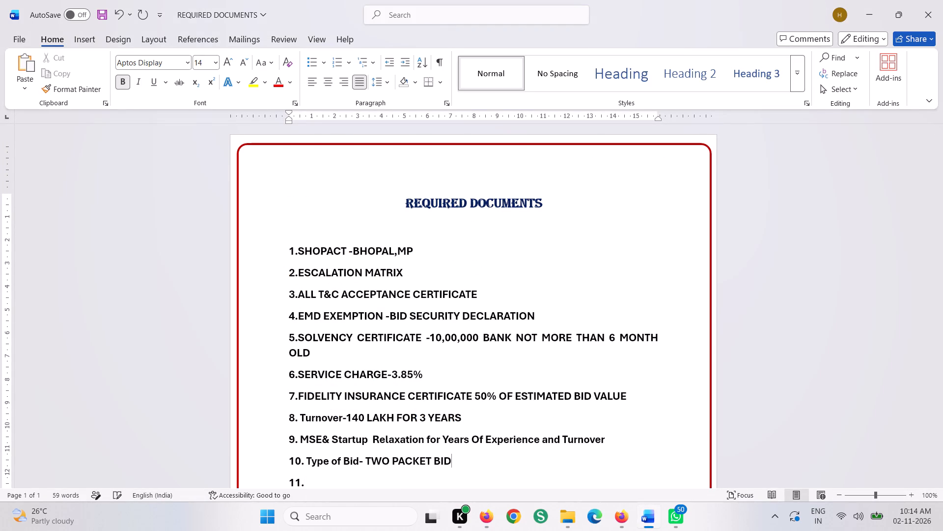
# Look through the following pages of the bid document in Firefox, view the linked ATC file, and return to the bid document.
pyautogui.hotkey('alt', 'Tab')
pyautogui.scroll(-1, 466, 434)
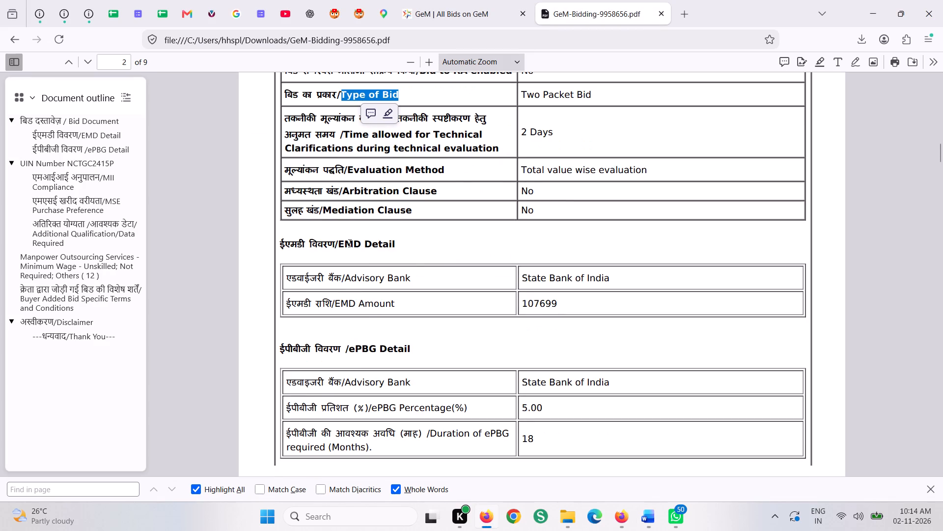
pyautogui.scroll(-5, 421, 276)
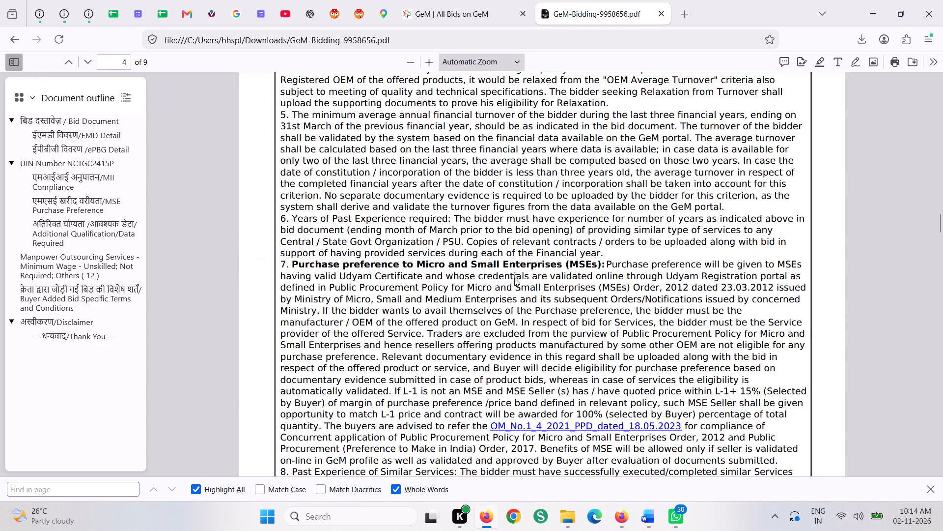
pyautogui.scroll(-2, 514, 278)
pyautogui.scroll(1, 601, 251)
pyautogui.click(521, 381)
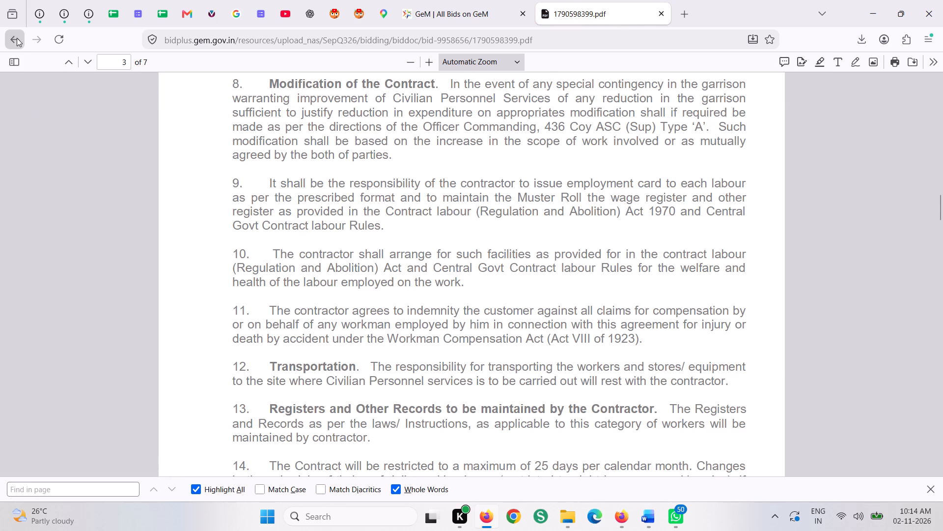
pyautogui.click(10, 34)
# Copy the Labour License, ESIC Receipt and EPFO Receipt Certificate entries from the Buyer Added Bid Specific ATC in Firefox into Word's item 11.
pyautogui.scroll(-6, 552, 344)
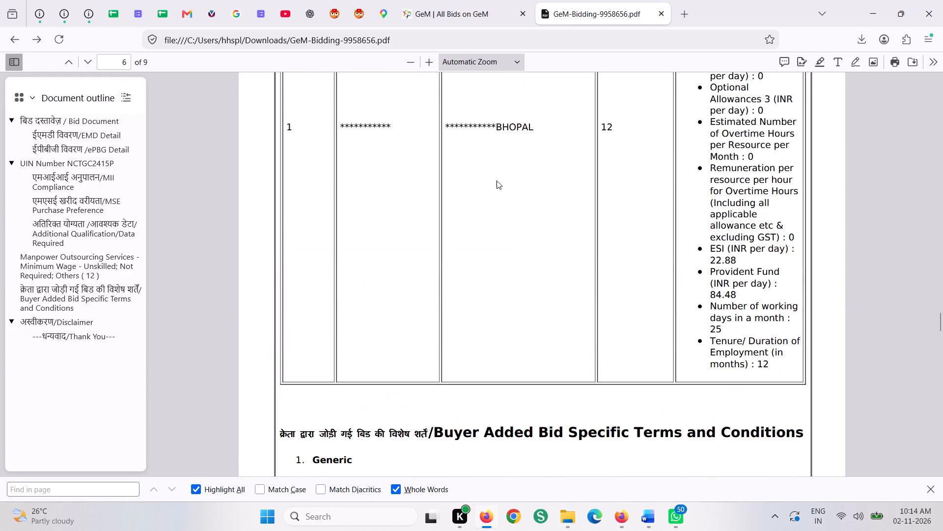
pyautogui.scroll(-2, 490, 192)
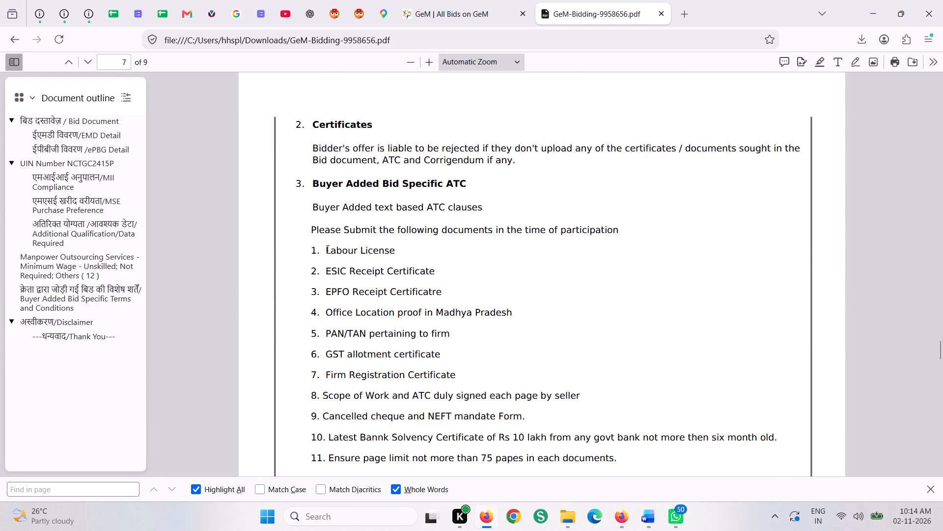
pyautogui.click(329, 249)
pyautogui.moveTo(329, 249); pyautogui.dragTo(448, 292)
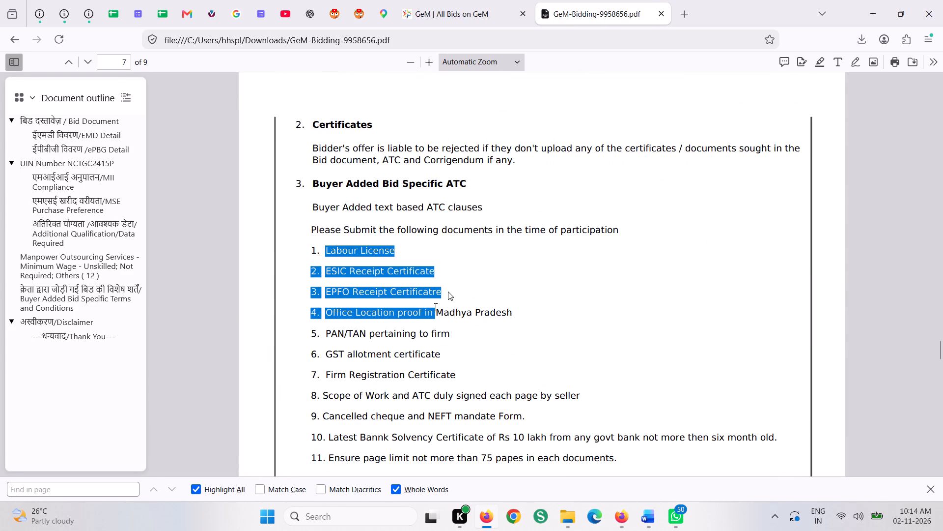
pyautogui.moveTo(448, 292); pyautogui.dragTo(447, 293)
pyautogui.hotkey('ctrl', 'c')
pyautogui.hotkey('ctrl', 'c')
pyautogui.hotkey('alt', 'Tab')
pyautogui.click(348, 483)
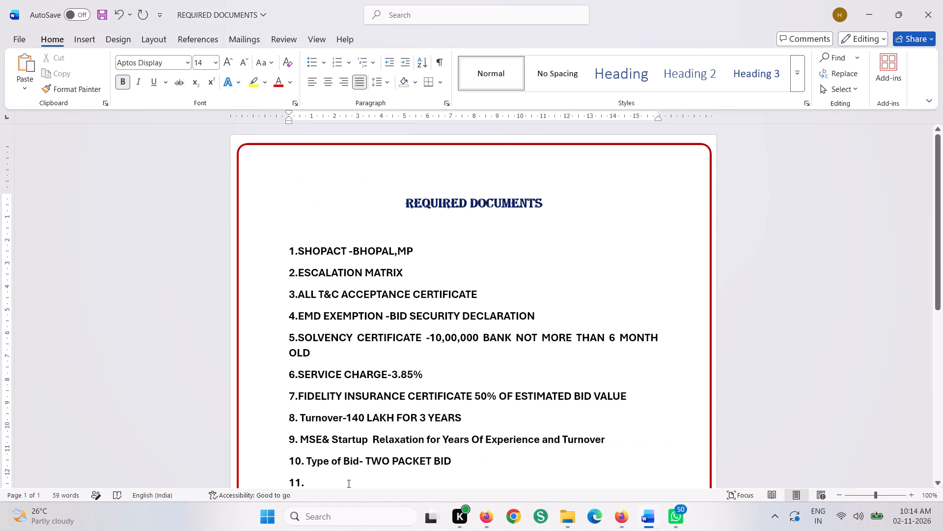
pyautogui.hotkey('ctrl', 'v')
# Add item 12 in Word with "Cancelled cheque and NEFT mandate Form" copied from the ATC list in Firefox.
pyautogui.press('Return')
pyautogui.write('12.')
pyautogui.hotkey('alt', 'Tab')
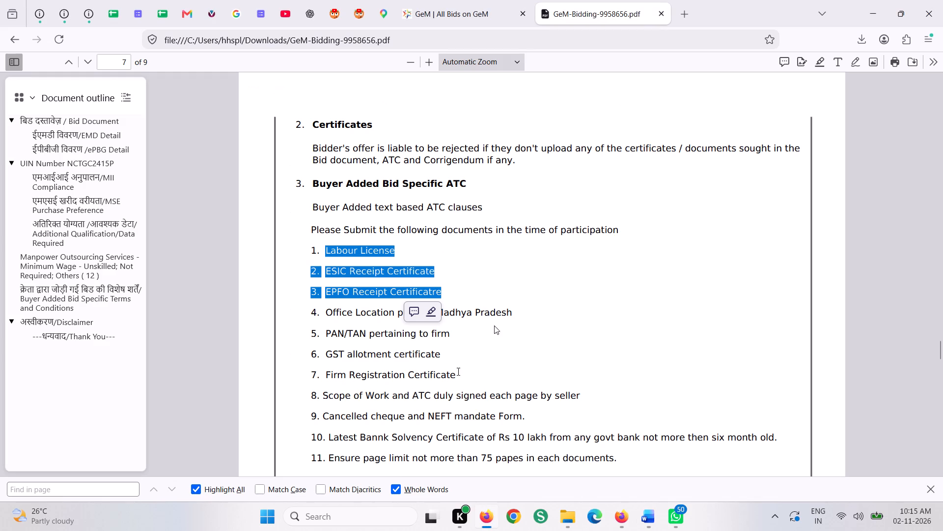
pyautogui.scroll(-1, 514, 264)
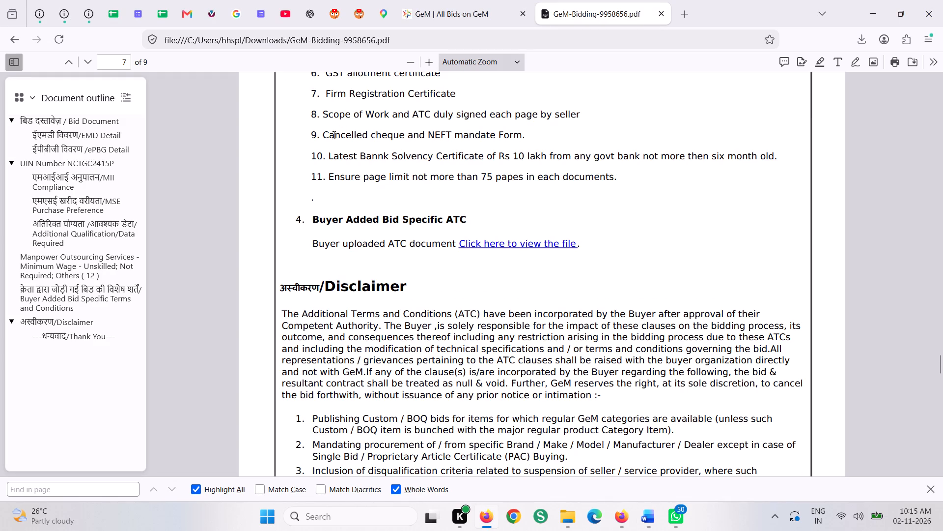
pyautogui.click(332, 136)
pyautogui.moveTo(332, 136); pyautogui.dragTo(526, 137)
pyautogui.hotkey('ctrl', 'c')
pyautogui.hotkey('ctrl', 'c')
pyautogui.hotkey('alt', 'Tab')
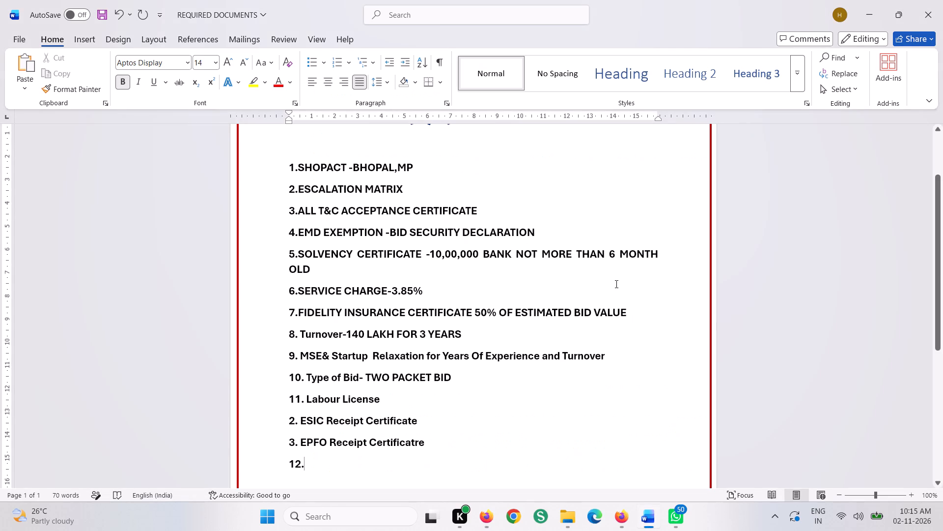
pyautogui.hotkey('ctrl', 'v')
# Add item 13 in Word with the copied 75-page document limit line, remove its source number "11.", and return to the bid document in Firefox.
pyautogui.press('Return')
pyautogui.write('13')
pyautogui.press('.')
pyautogui.hotkey('alt', 'Tab')
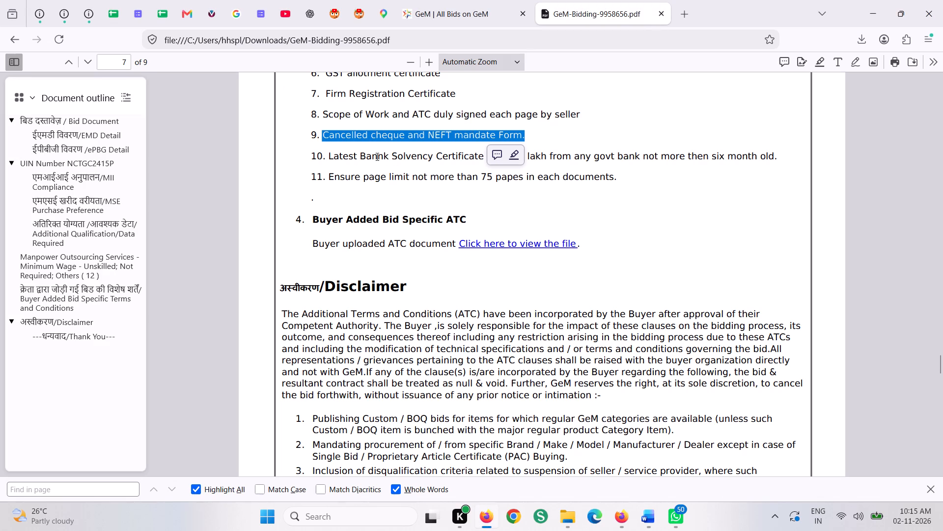
pyautogui.click(362, 155)
pyautogui.tripleClick(397, 173)
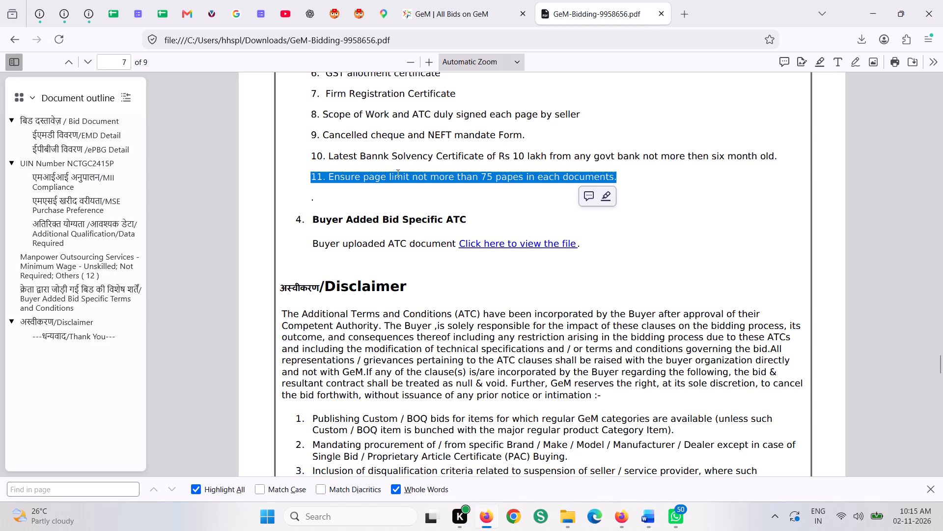
pyautogui.hotkey('ctrl', 'c')
pyautogui.hotkey('ctrl', 'c')
pyautogui.hotkey('alt', 'Tab')
pyautogui.hotkey('ctrl', 'v')
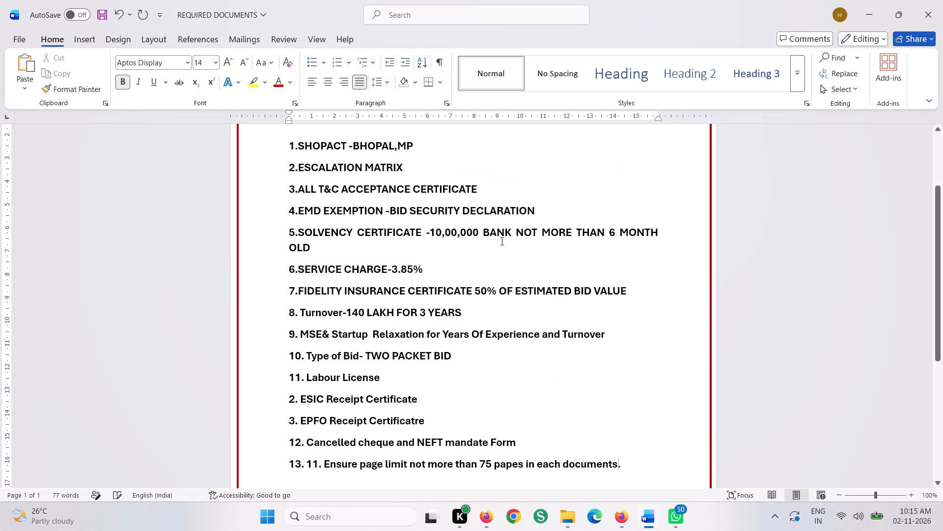
pyautogui.click(322, 465)
pyautogui.press('BackSpace')
pyautogui.press('BackSpace')
pyautogui.press('BackSpace')
pyautogui.hotkey('alt', 'Tab')
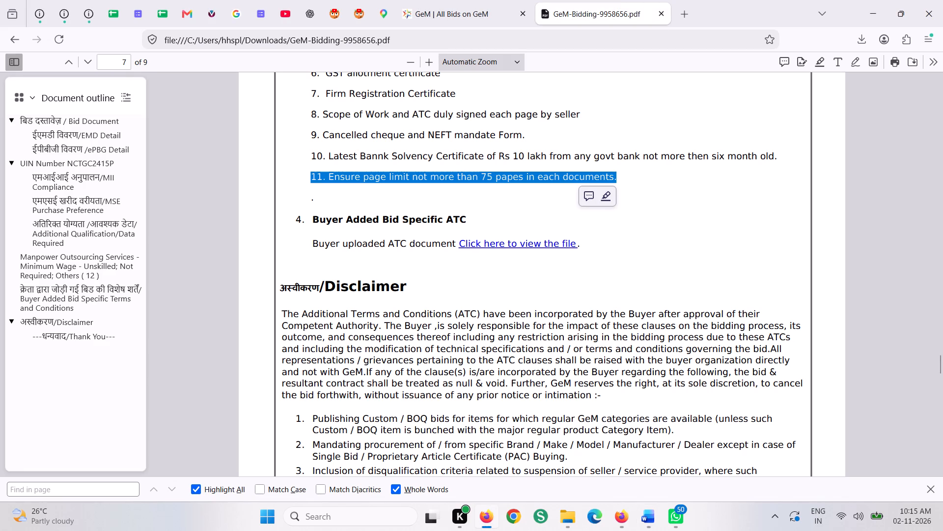
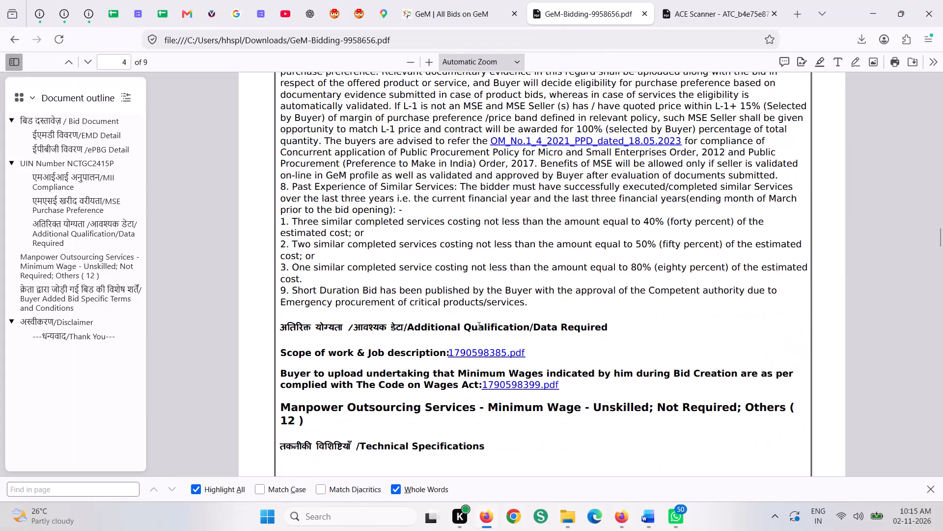
# Examine the linked scope of work file 1790598385.pdf and minimum wages undertaking file 1790598399.pdf, returning to the bid document after each.
pyautogui.click(474, 352)
pyautogui.scroll(5, 111, 95)
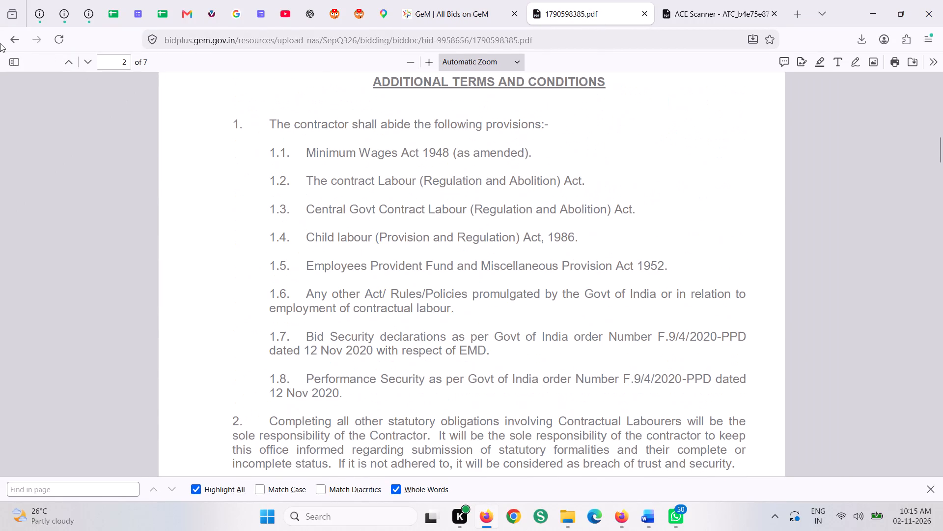
pyautogui.click(7, 44)
pyautogui.click(502, 381)
pyautogui.scroll(5, 504, 348)
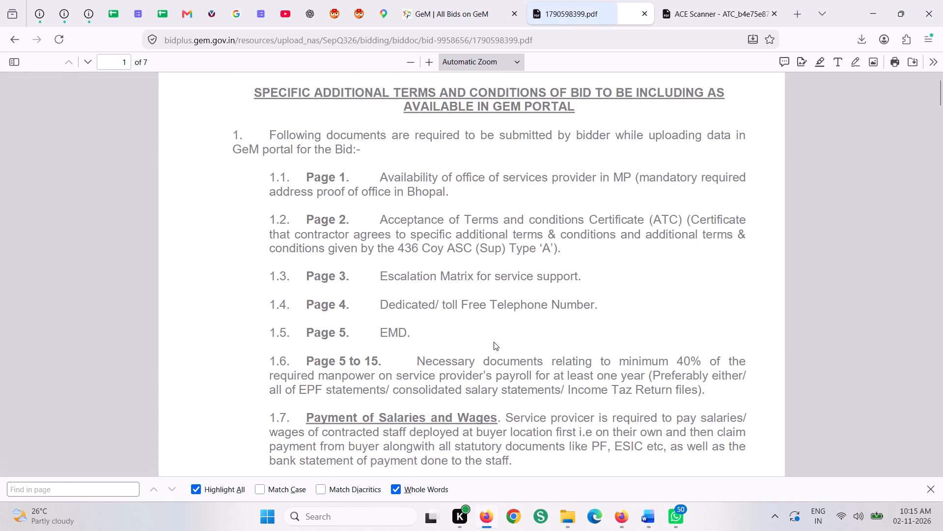
pyautogui.scroll(5, 494, 342)
pyautogui.click(22, 47)
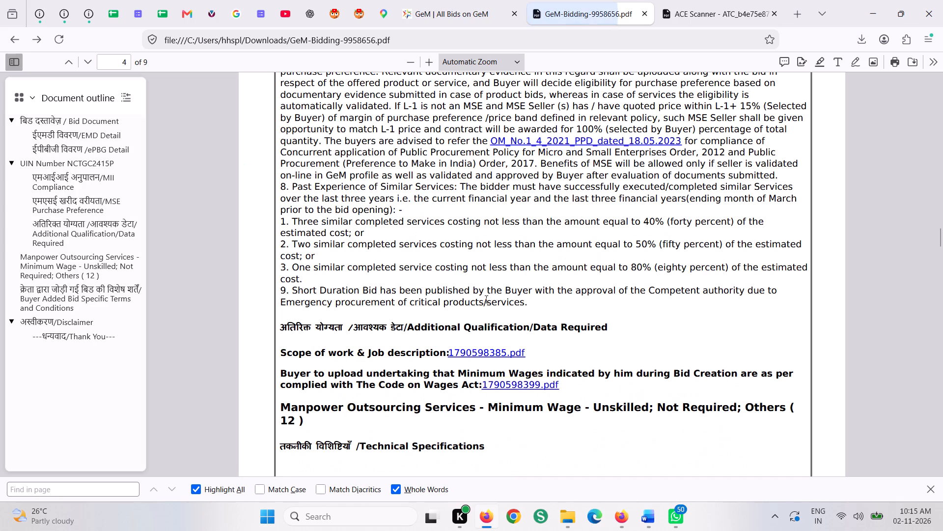
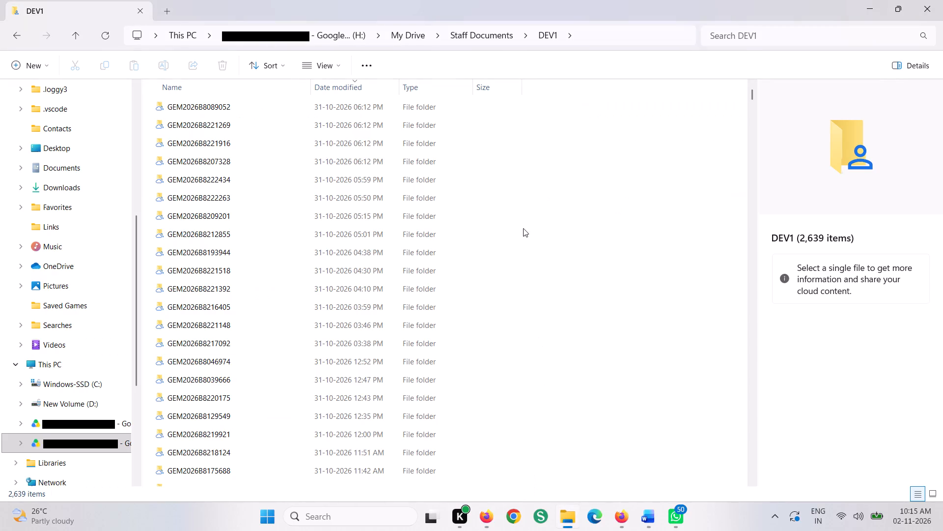
# Create a new folder named GEM2026B8093867 in the DEV1 folder under Staff Documents, using the copied bid number.
pyautogui.rightClick(524, 227)
pyautogui.click(559, 302)
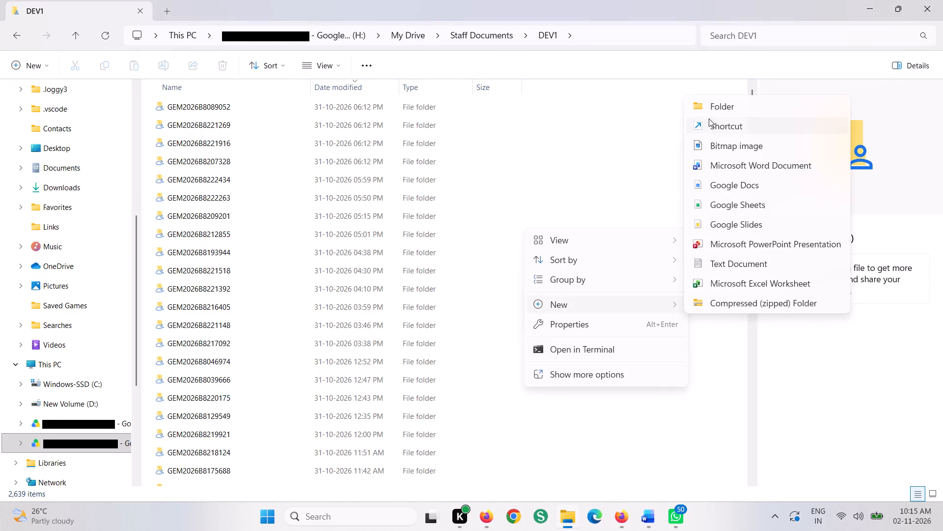
pyautogui.click(714, 103)
pyautogui.hotkey('ctrl', 'v')
pyautogui.press('Return')
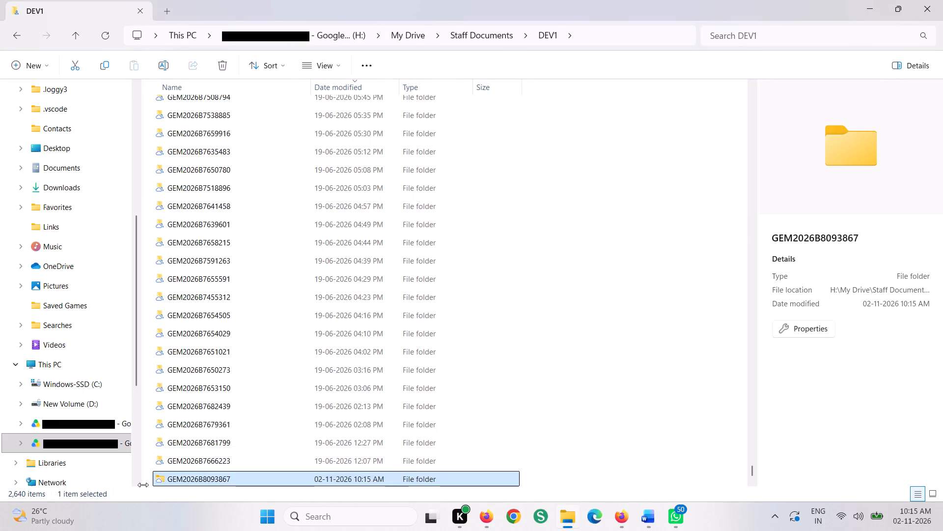
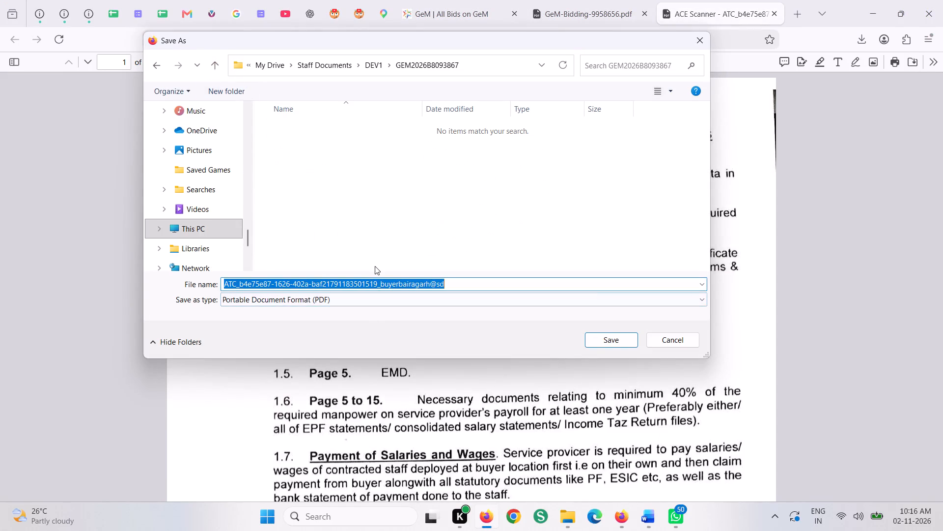
# Enter BUYER ADDED ATC 0 as the file name for saving the ATC PDF in the GEM2026B8093867 folder.
pyautogui.write('BUYER ADDED')
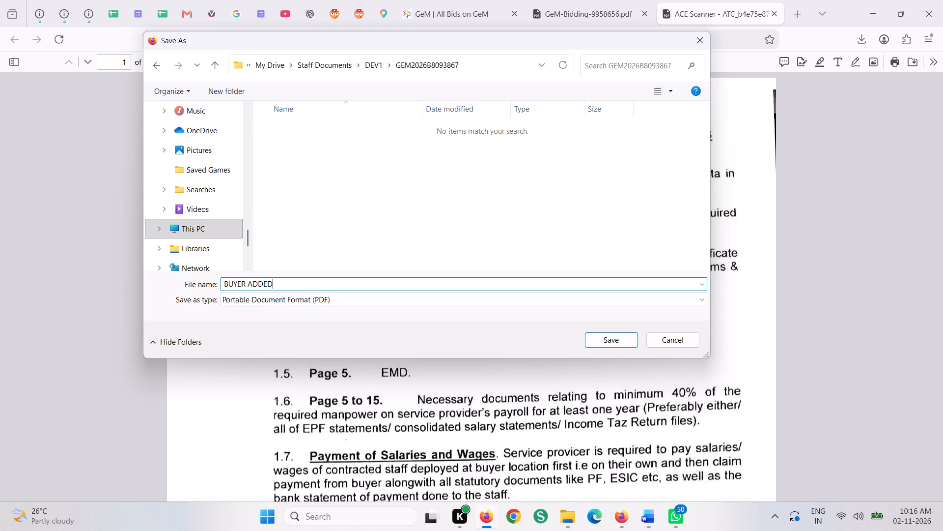
pyautogui.press('space')
pyautogui.write('ATC 0')
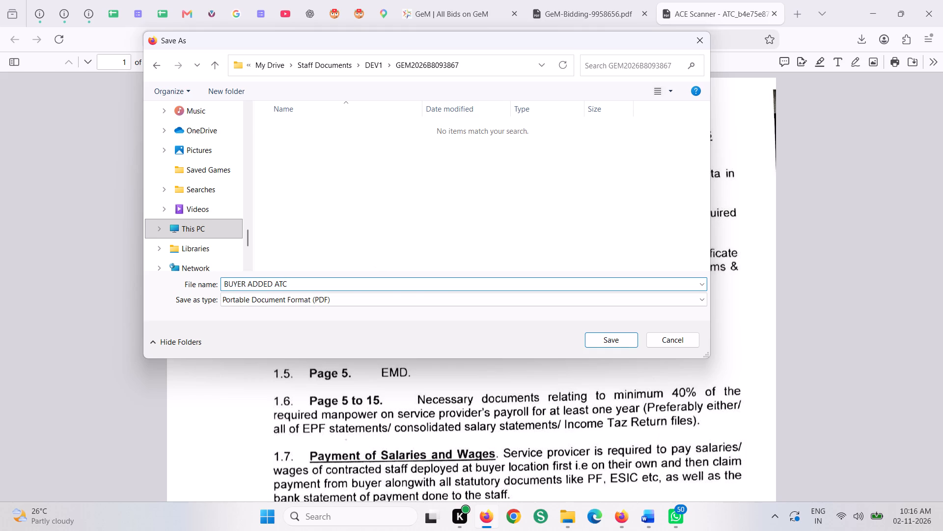
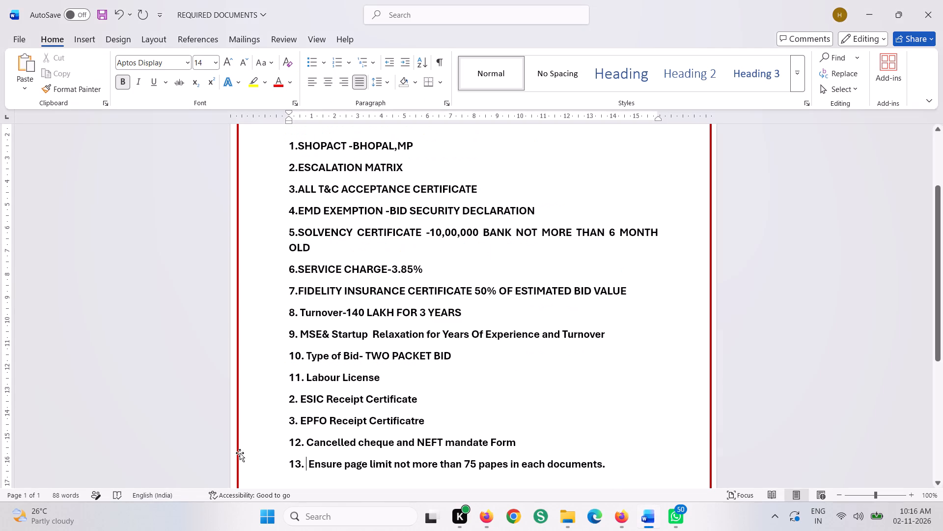
# Highlight in yellow the item 13 page-limit text, the item 5 solvency certificate text and the item 7 fidelity insurance text.
pyautogui.scroll(3, 388, 446)
pyautogui.scroll(-3, 433, 409)
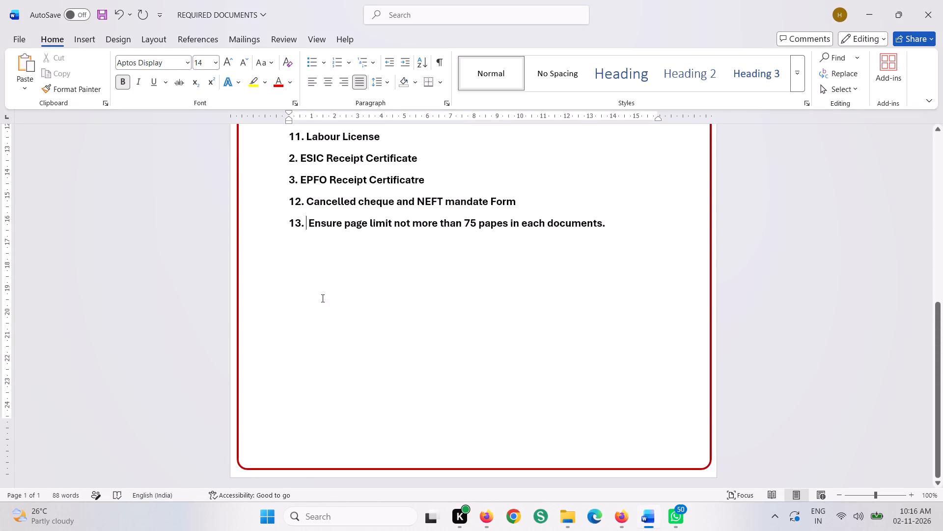
pyautogui.moveTo(309, 226); pyautogui.dragTo(606, 228)
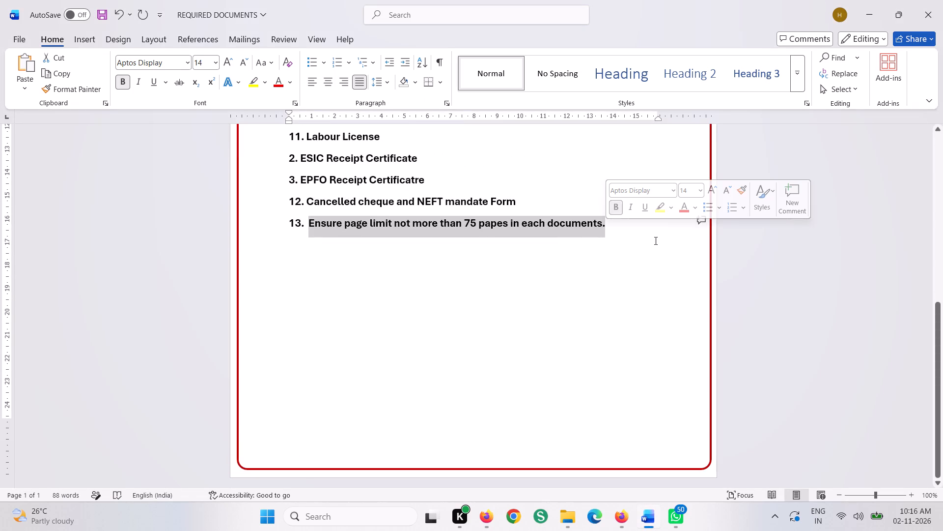
pyautogui.click(663, 206)
pyautogui.scroll(3, 478, 279)
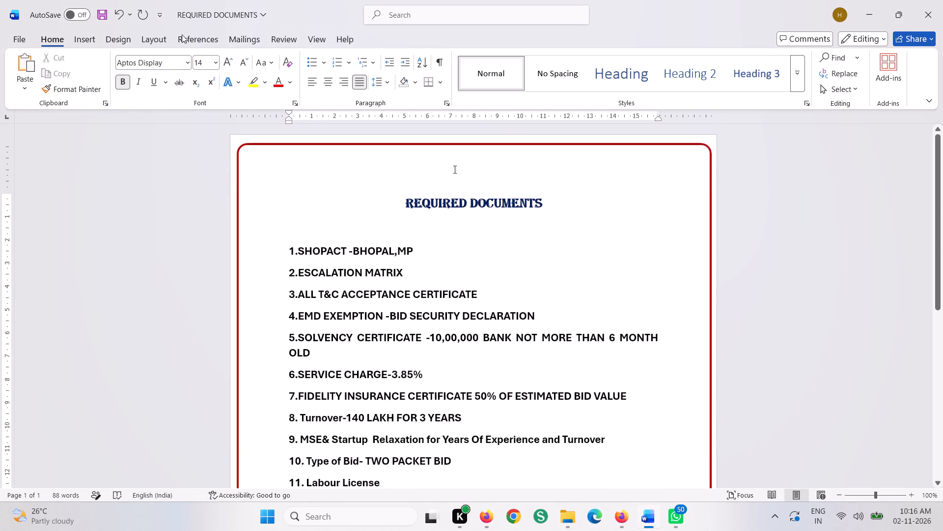
pyautogui.moveTo(300, 335); pyautogui.dragTo(320, 354)
pyautogui.click(369, 334)
pyautogui.click(345, 385)
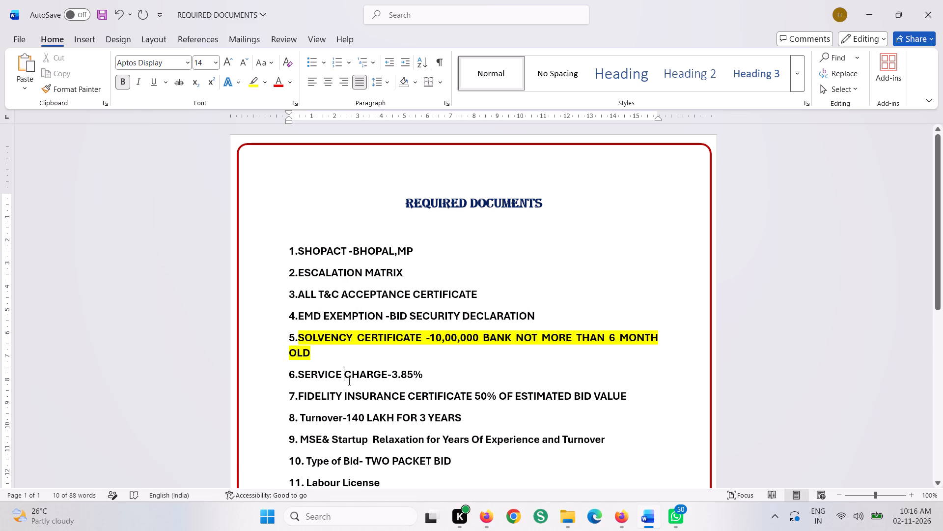
pyautogui.moveTo(300, 395); pyautogui.dragTo(655, 401)
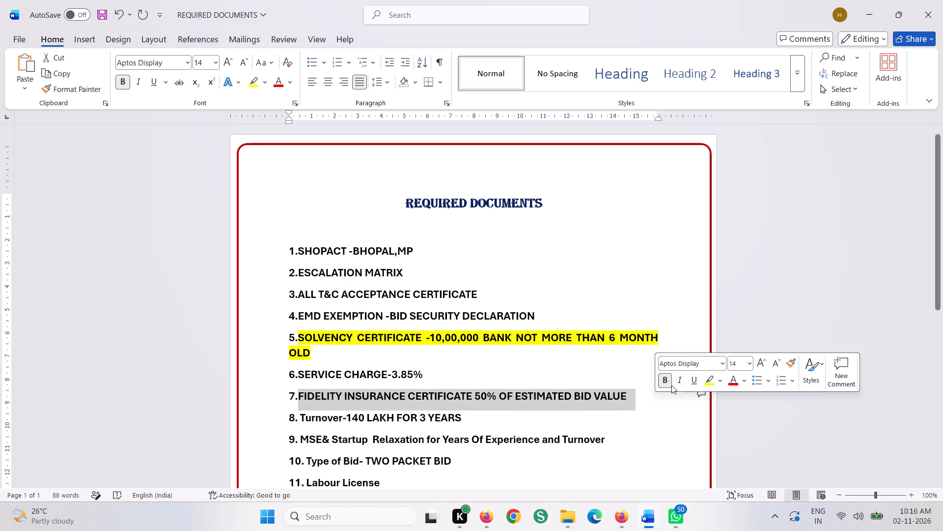
pyautogui.click(708, 381)
pyautogui.click(382, 314)
pyautogui.scroll(1, 359, 244)
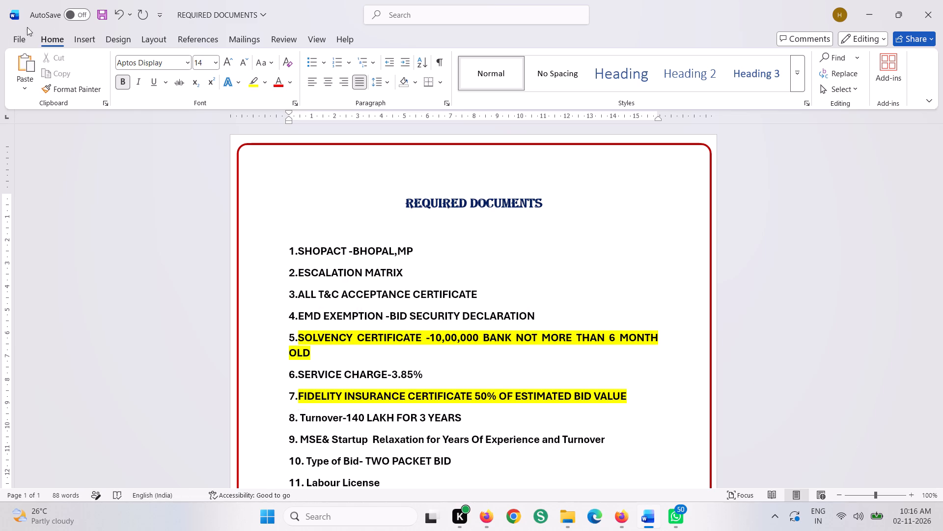
# Export the Word list as a PDF named REQUIRED DOCUMENTS into the GEM2026B8093867 folder inside DEV1.
pyautogui.click(20, 34)
pyautogui.click(37, 275)
pyautogui.click(361, 160)
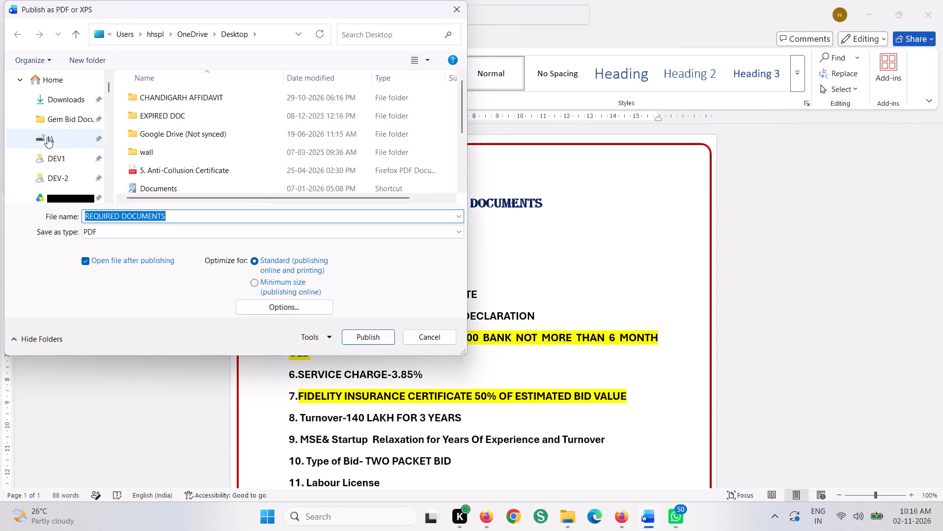
pyautogui.click(55, 161)
pyautogui.scroll(8, 158, 134)
pyautogui.doubleClick(183, 98)
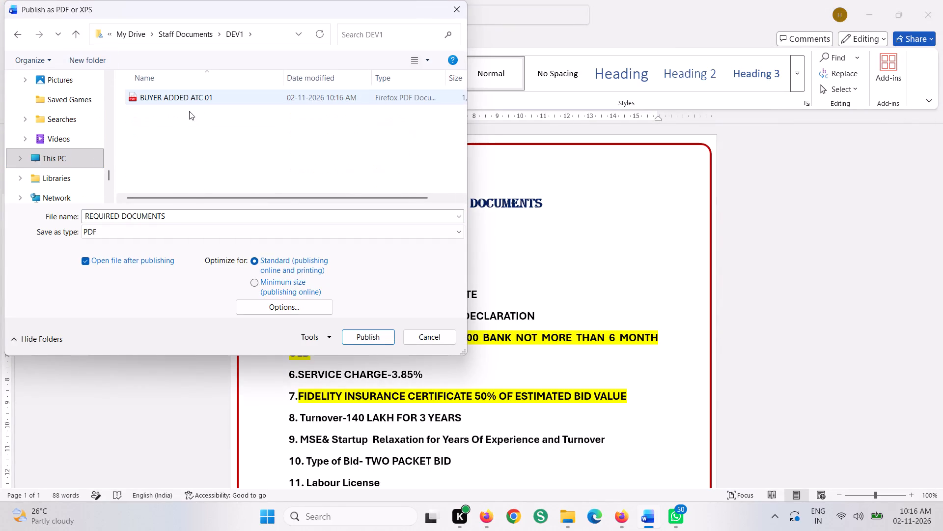
pyautogui.click(195, 209)
pyautogui.click(382, 332)
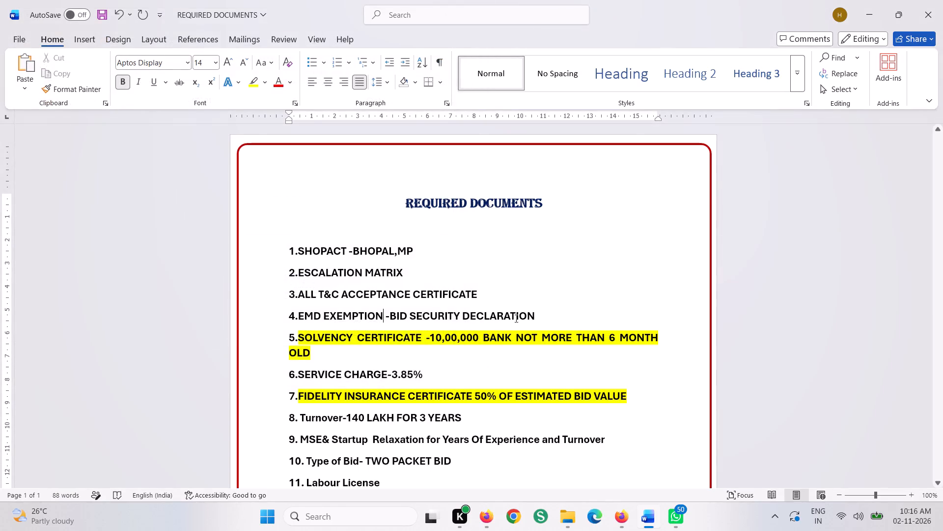
# Switch to Firefox and close the tab showing the exported REQUIRED DOCUMENTS PDF.
pyautogui.click(483, 515)
pyautogui.scroll(3, 535, 144)
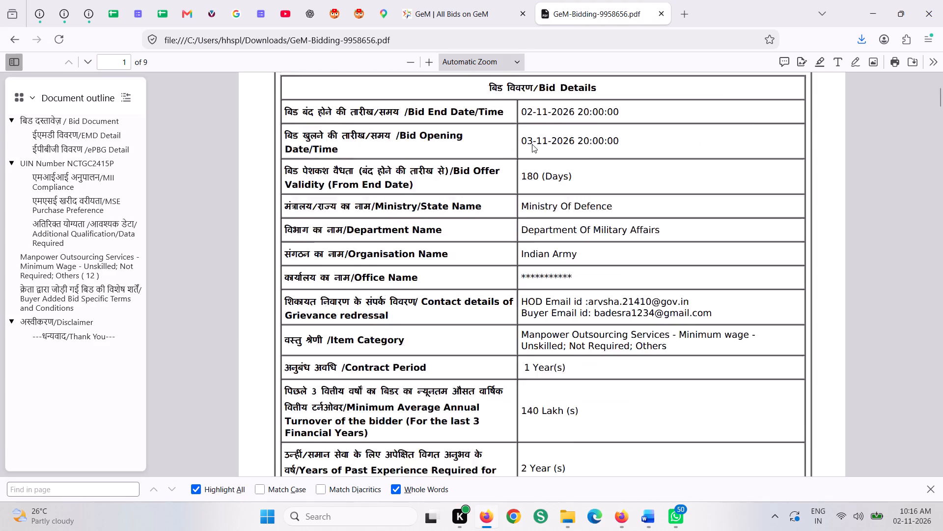
pyautogui.click(913, 59)
pyautogui.click(713, 0)
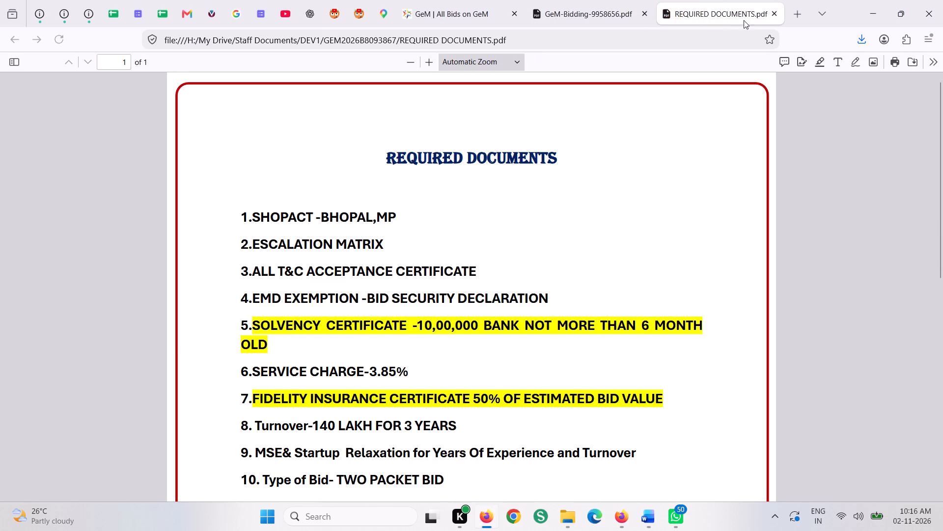
pyautogui.click(770, 13)
pyautogui.click(663, 347)
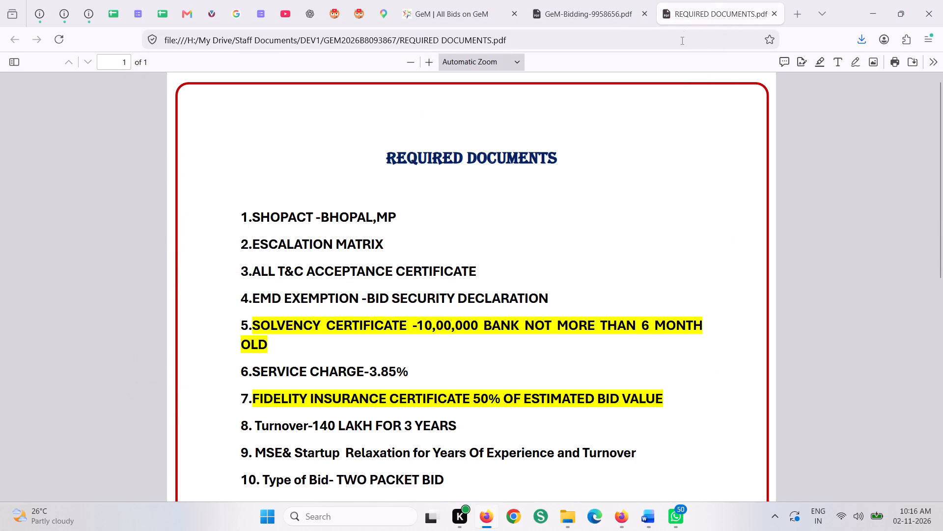
pyautogui.click(716, 0)
pyautogui.click(774, 18)
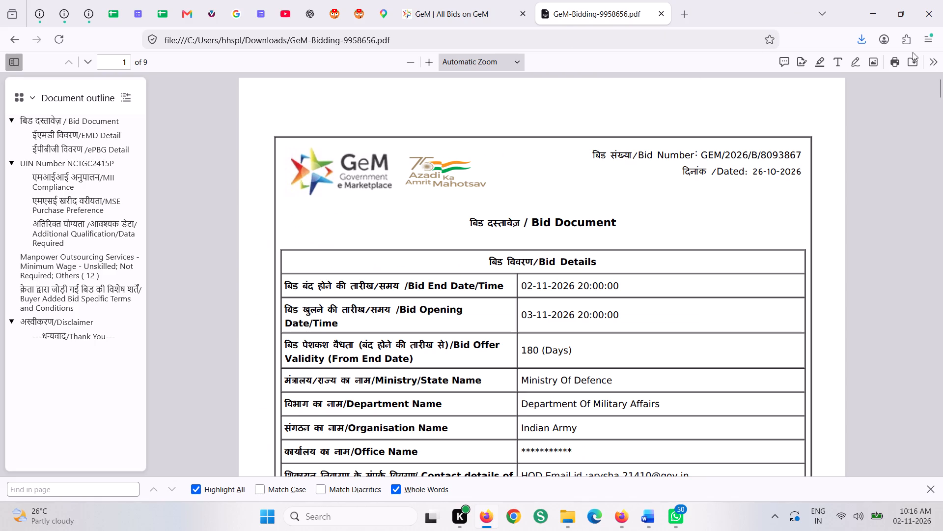
# Save the bid document PDF as GeM-Bidding-9958656 in the GEM2026B8093867 folder.
pyautogui.click(916, 66)
pyautogui.scroll(5, 433, 191)
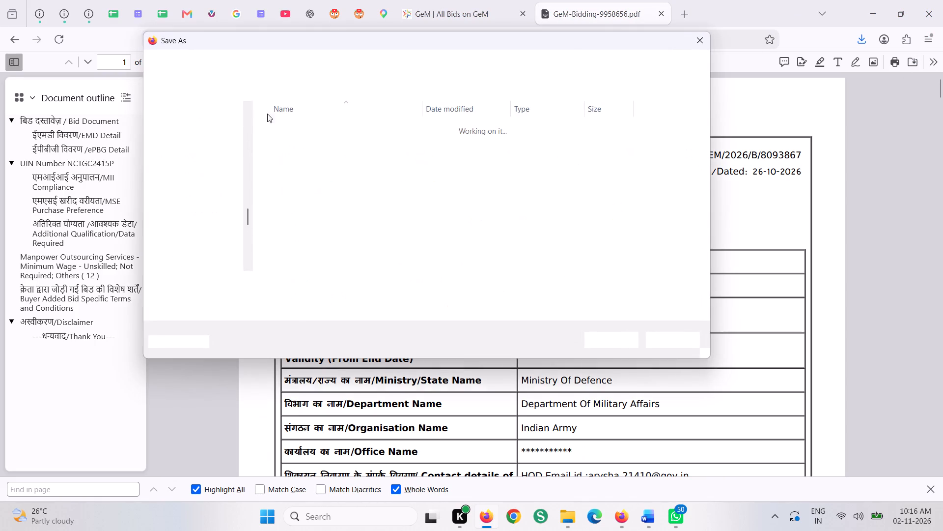
pyautogui.scroll(1, 267, 114)
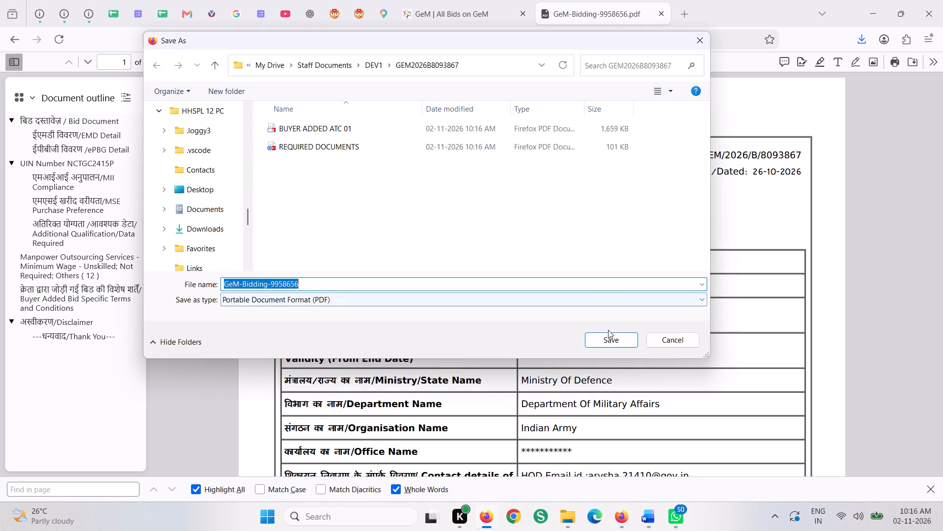
pyautogui.click(606, 339)
# Switch to File Explorer and go up from the GEM2026B8093867 folder to DEV1.
pyautogui.click(572, 514)
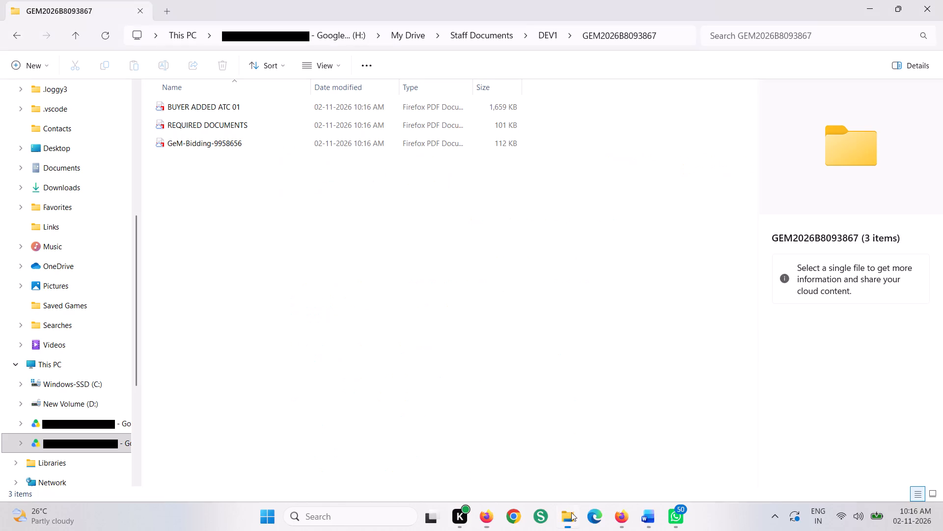
pyautogui.click(196, 177)
pyautogui.click(74, 31)
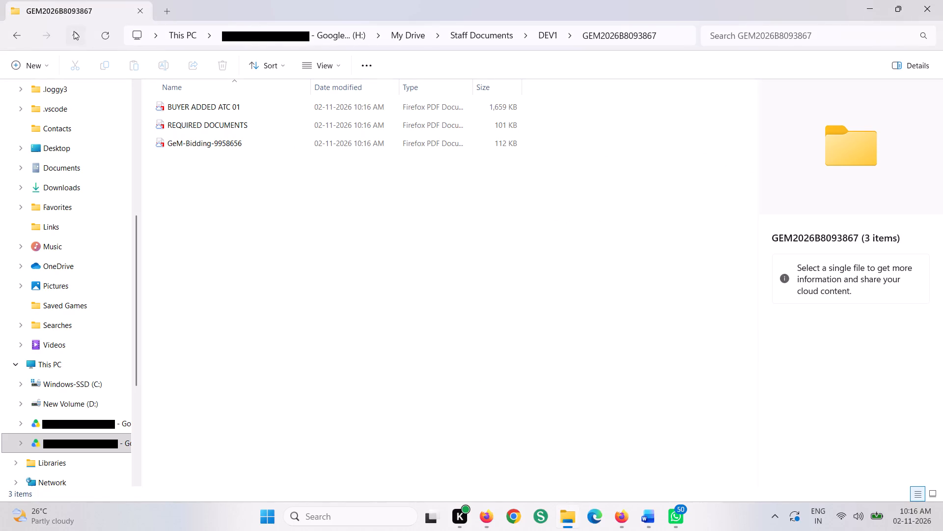
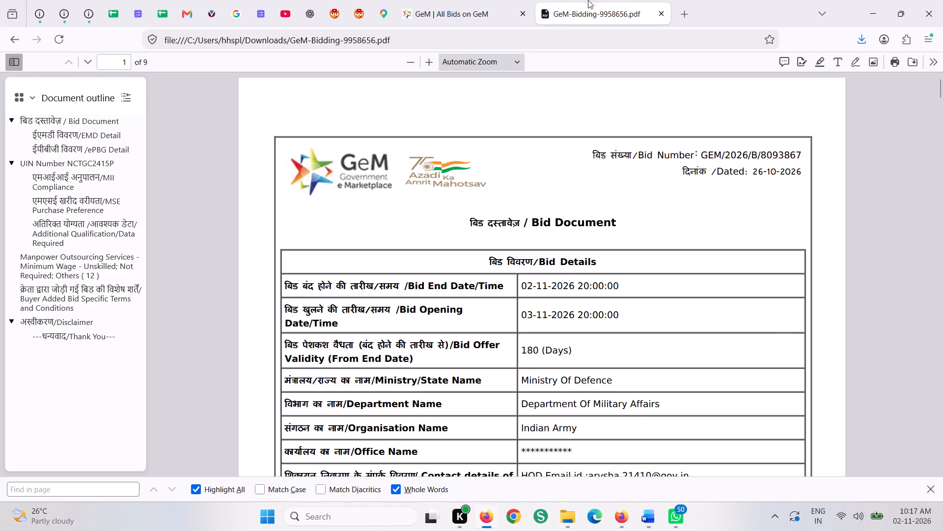
# Switch to the Daily Tender Sheet 2026 and assign Dev as researcher for bid GEM/2026/B/8093867.
pyautogui.click(607, 0)
pyautogui.click(159, 19)
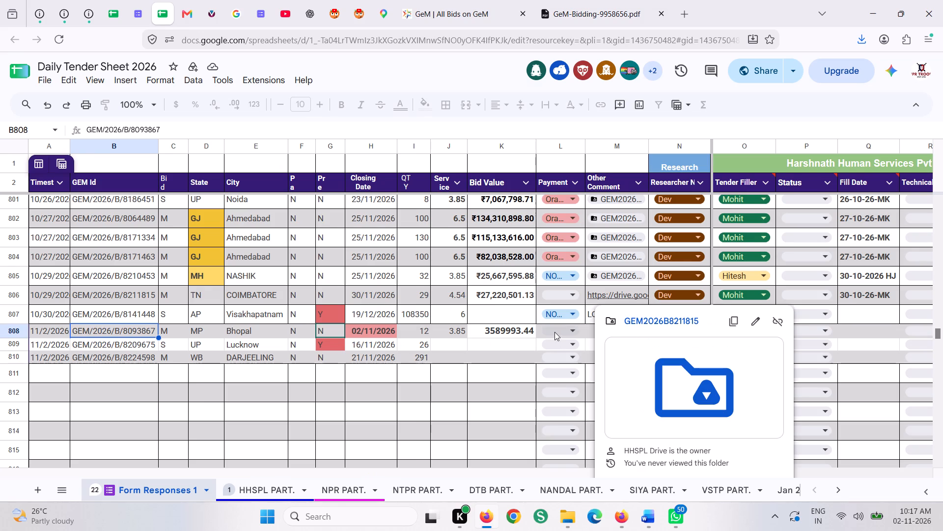
pyautogui.click(520, 332)
pyautogui.click(622, 331)
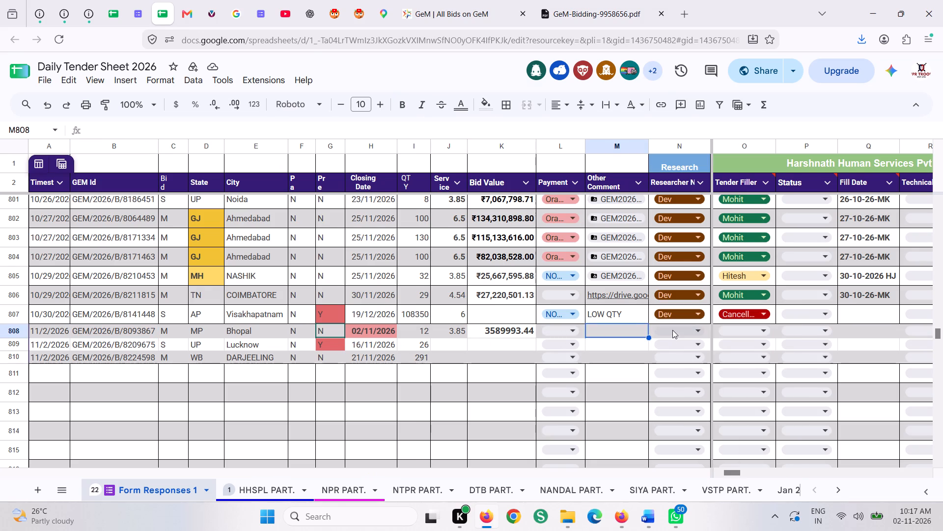
pyautogui.click(672, 330)
pyautogui.click(667, 346)
# Copy the GEM2026B8093867 folder's Drive link from File Explorer and insert it as a folder chip in that bid's Other Comment cell.
pyautogui.click(617, 328)
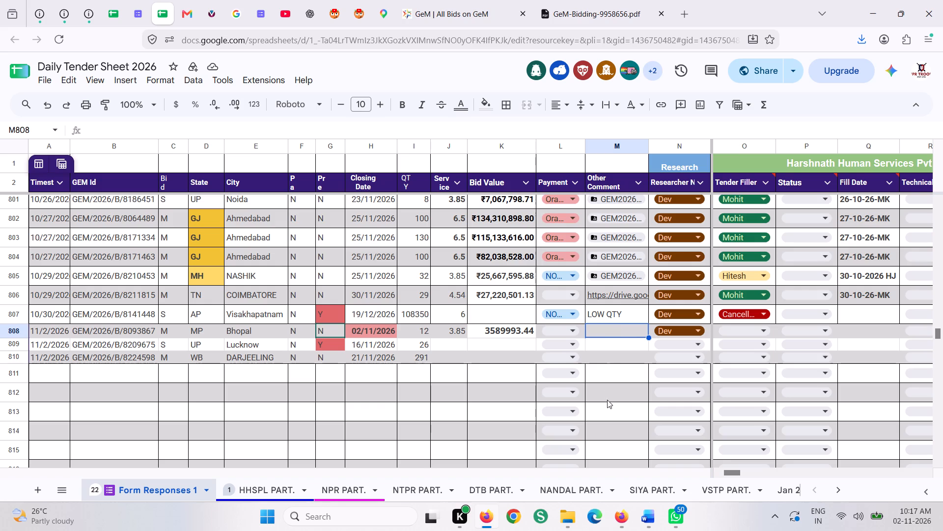
pyautogui.click(570, 524)
pyautogui.rightClick(221, 106)
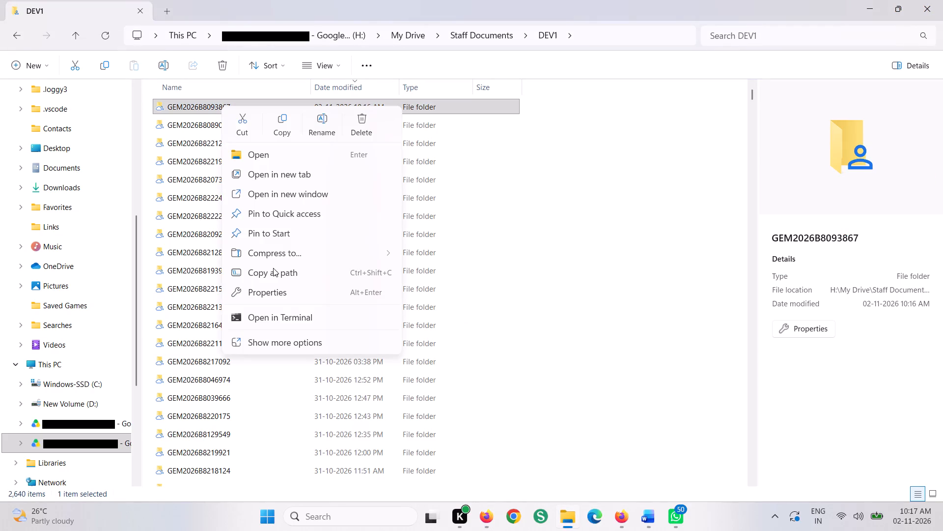
pyautogui.click(259, 341)
pyautogui.click(257, 232)
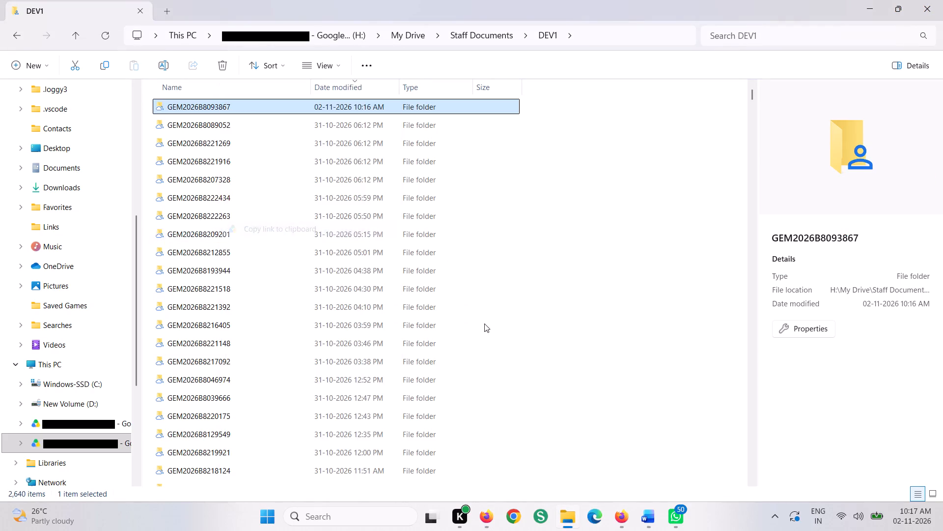
pyautogui.hotkey('alt', 'Tab')
pyautogui.doubleClick(616, 329)
pyautogui.hotkey('ctrl', 'v')
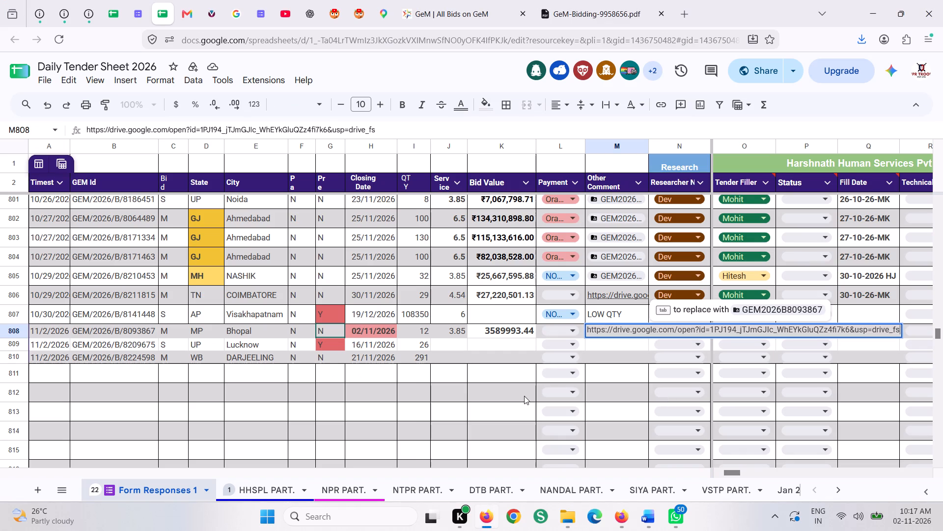
pyautogui.press('Tab')
pyautogui.click(443, 403)
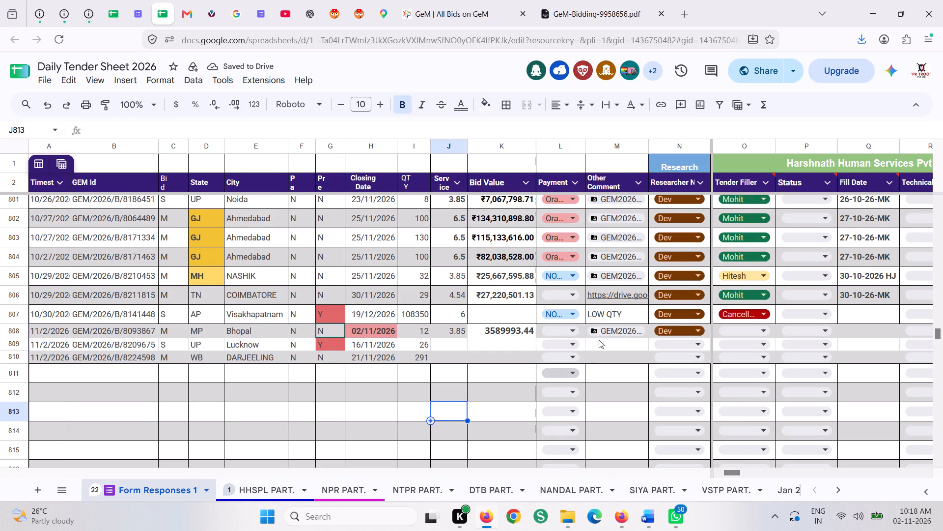
# Examine the Form Responses 1 rows for a bid without an assigned researcher.
pyautogui.scroll(3, 599, 339)
pyautogui.scroll(-2, 599, 339)
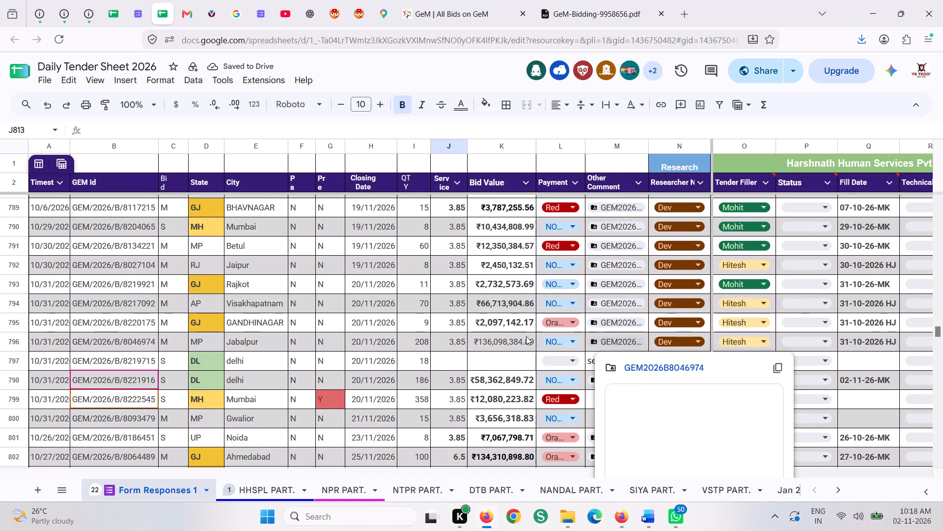
pyautogui.scroll(3, 514, 335)
pyautogui.scroll(2, 568, 332)
pyautogui.scroll(8, 621, 335)
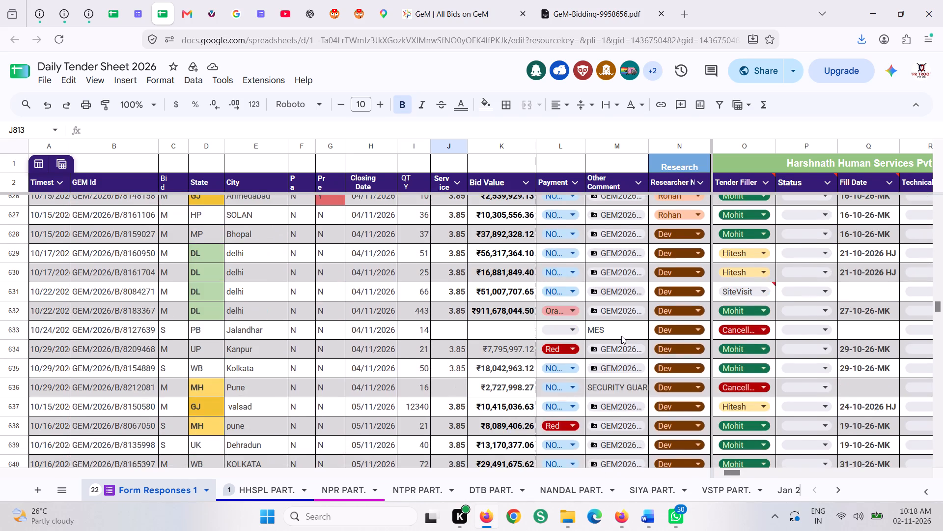
pyautogui.scroll(3, 621, 336)
pyautogui.scroll(20, 621, 336)
pyautogui.scroll(1, 621, 336)
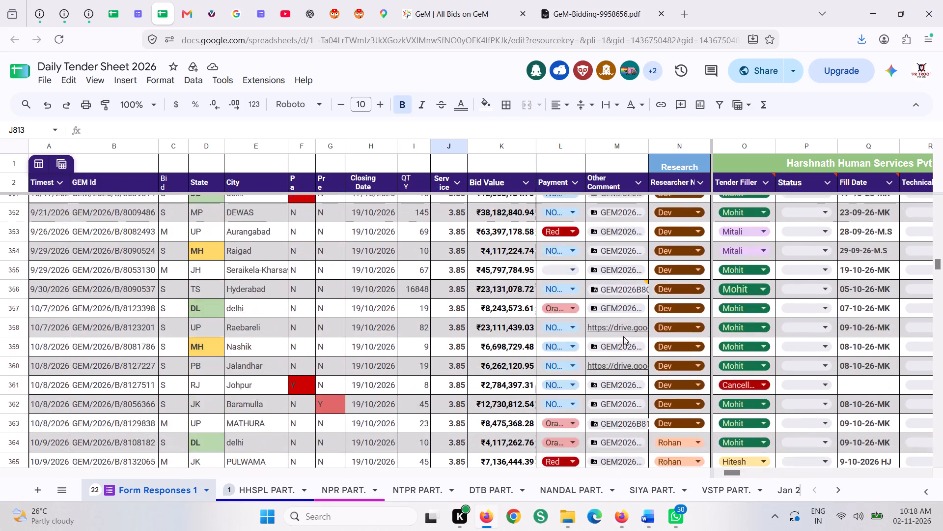
pyautogui.scroll(20, 623, 336)
pyautogui.scroll(20, 623, 336)
pyautogui.scroll(-2, 624, 337)
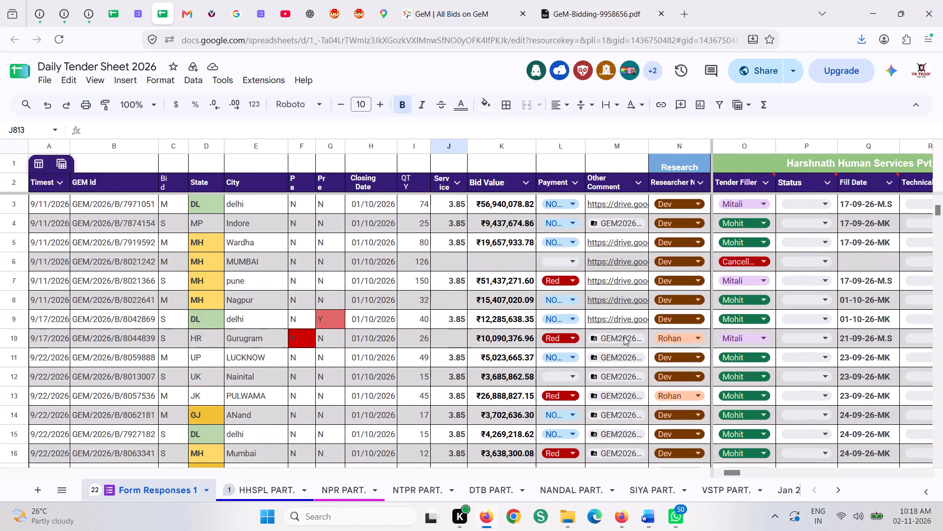
pyautogui.scroll(-17, 624, 337)
pyautogui.scroll(1, 624, 337)
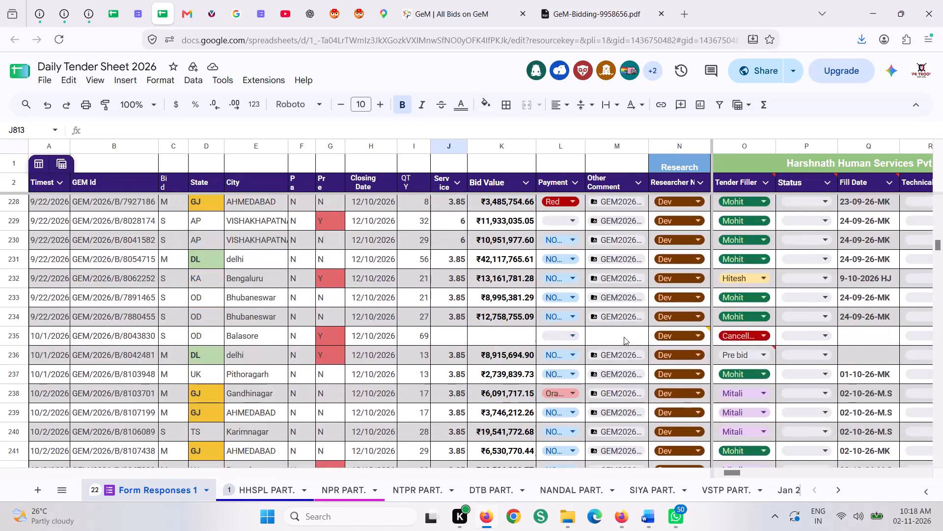
pyautogui.scroll(-2, 610, 353)
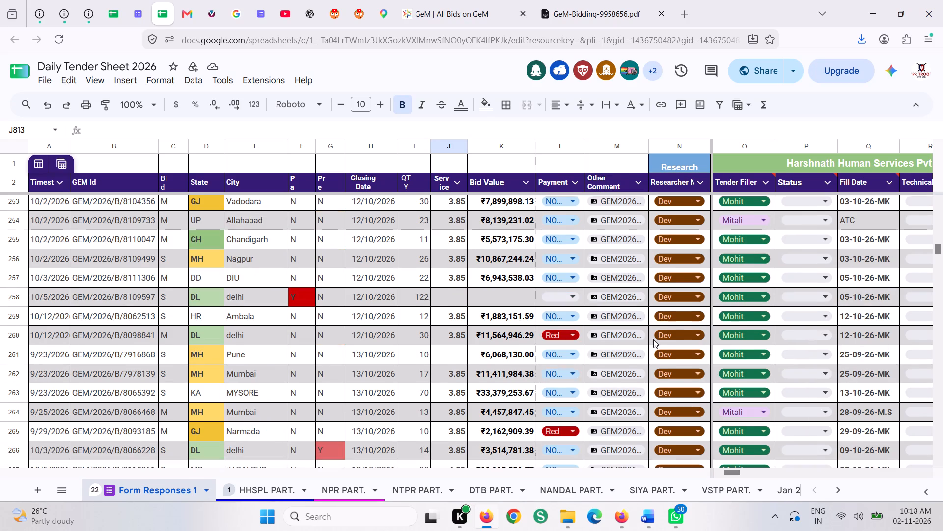
pyautogui.scroll(-6, 650, 337)
pyautogui.scroll(-2, 700, 332)
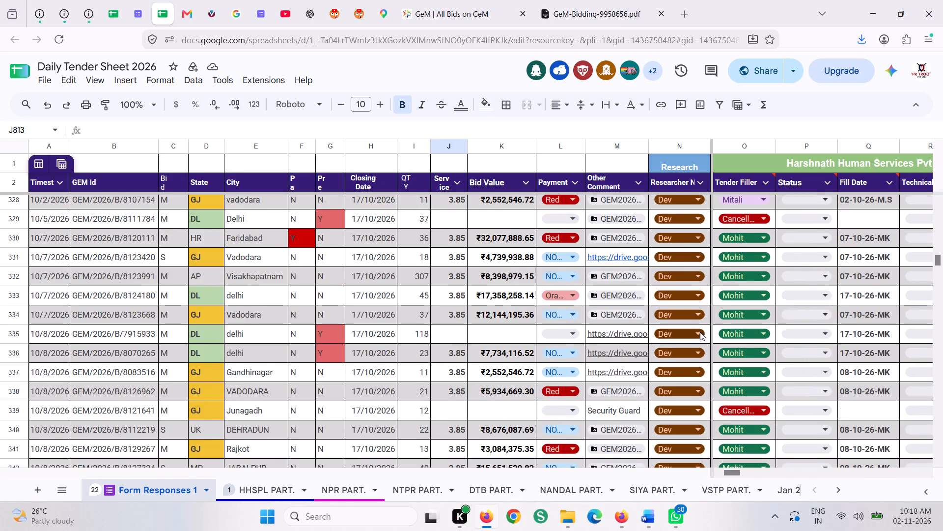
pyautogui.scroll(-3, 637, 317)
pyautogui.scroll(-1, 679, 321)
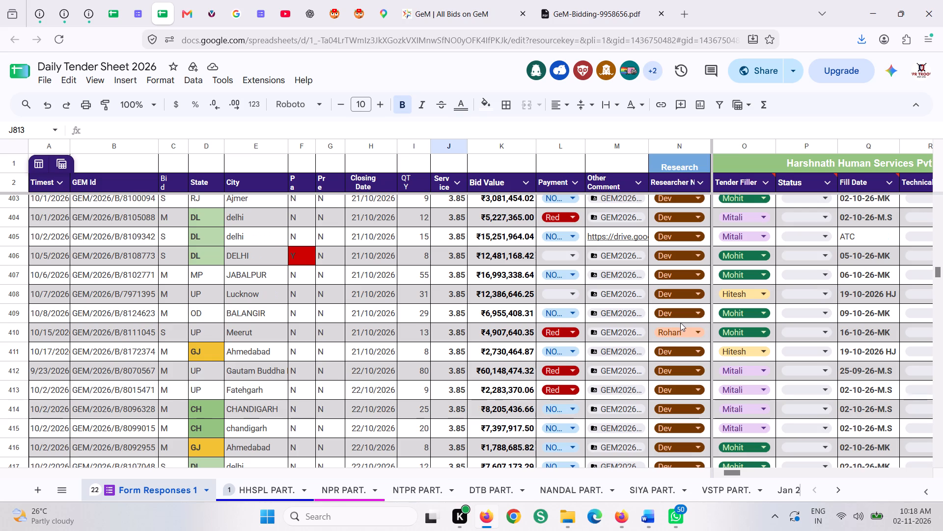
pyautogui.scroll(-1, 651, 352)
pyautogui.scroll(-1, 618, 327)
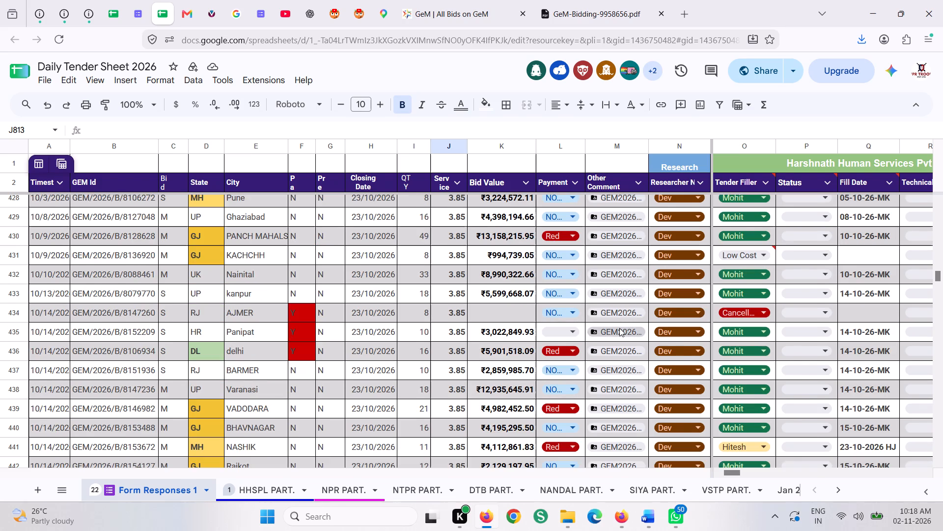
pyautogui.scroll(-1, 613, 342)
pyautogui.scroll(-1, 526, 346)
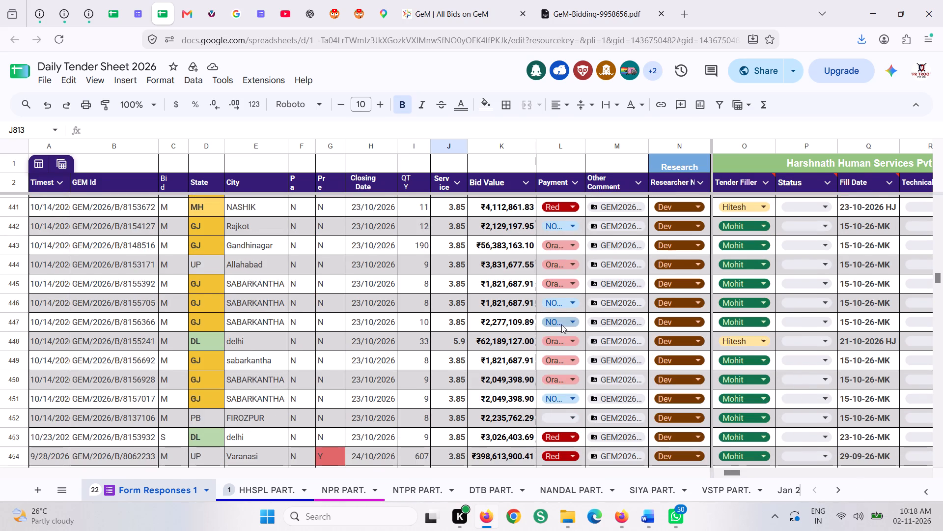
pyautogui.scroll(-2, 566, 325)
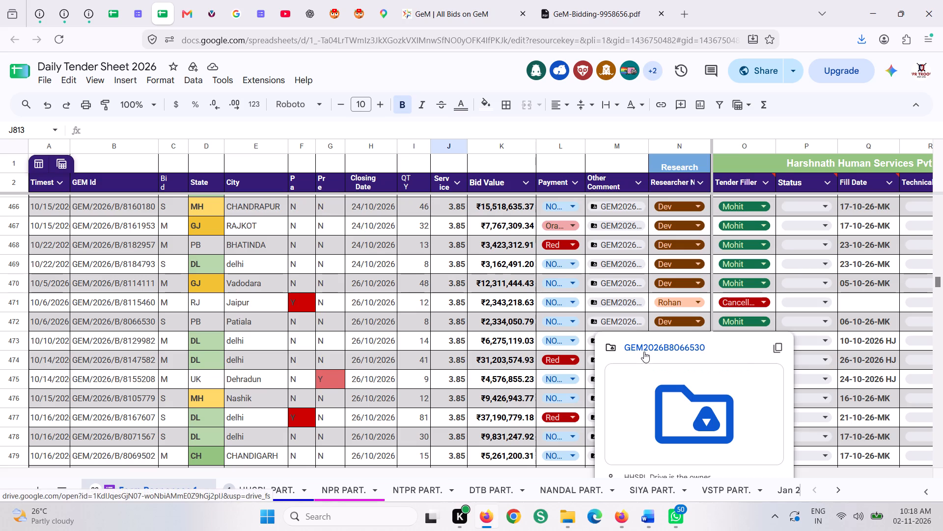
pyautogui.scroll(-3, 518, 269)
pyautogui.scroll(-1, 609, 248)
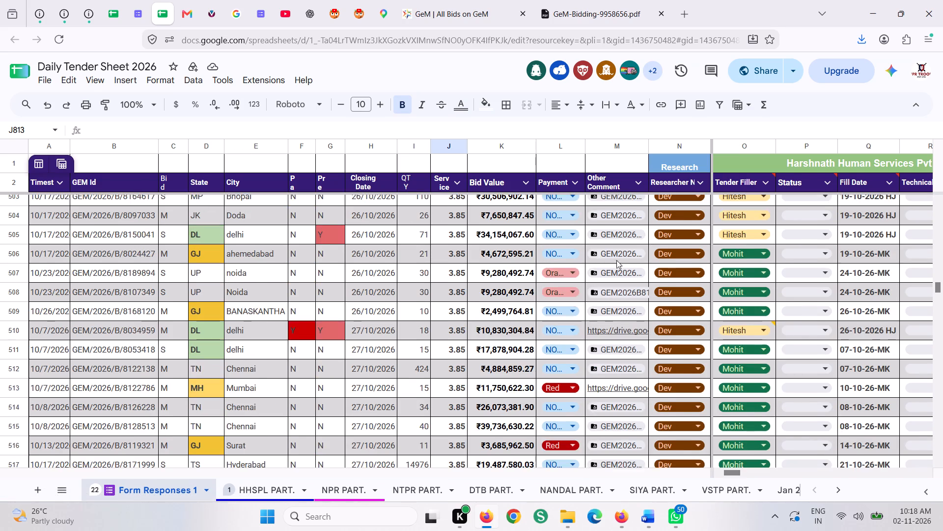
pyautogui.scroll(-3, 614, 269)
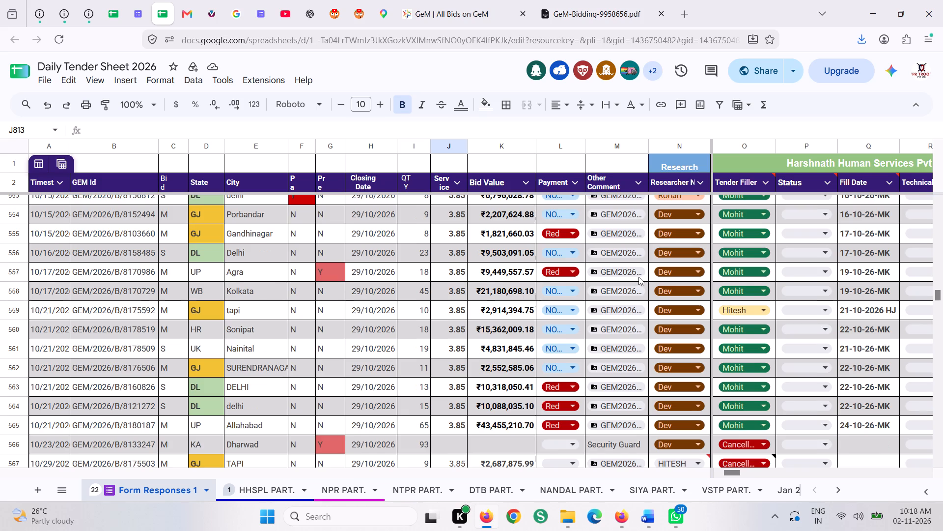
pyautogui.scroll(-1, 637, 277)
pyautogui.scroll(-5, 591, 288)
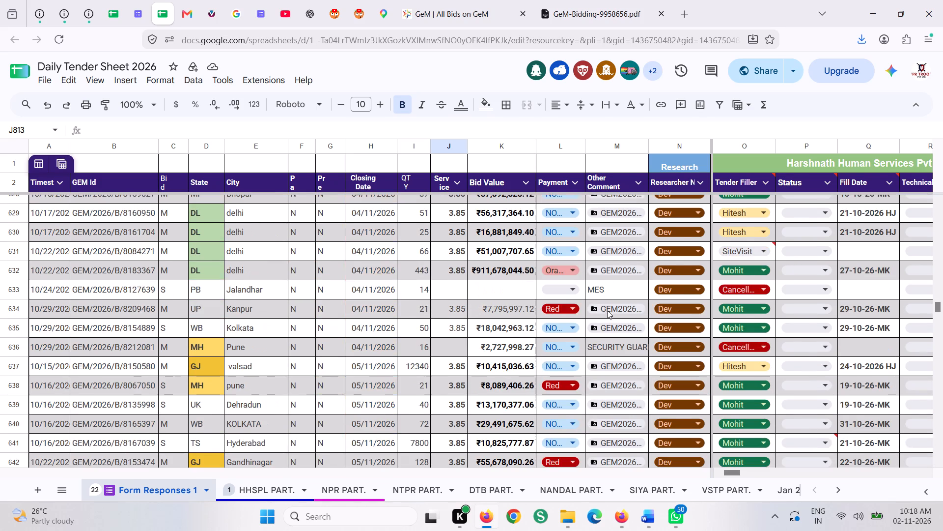
pyautogui.scroll(-3, 635, 306)
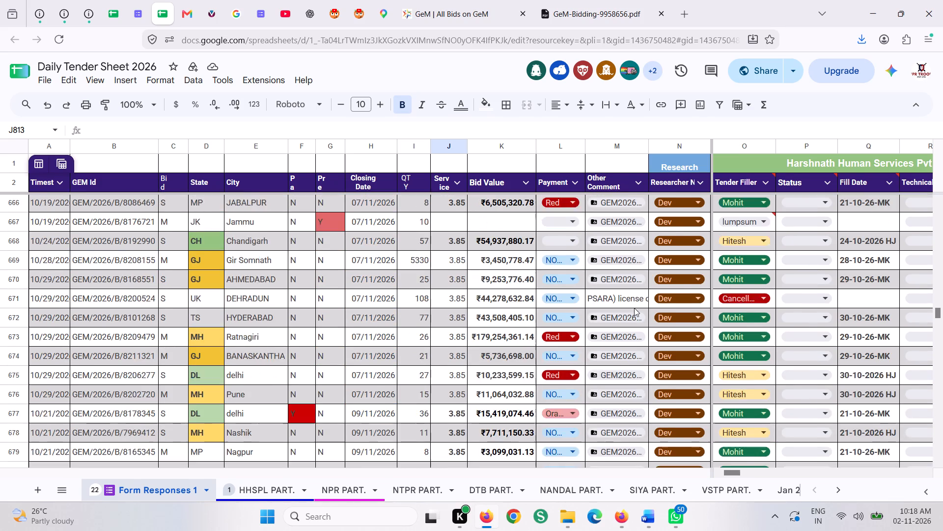
pyautogui.scroll(-3, 634, 308)
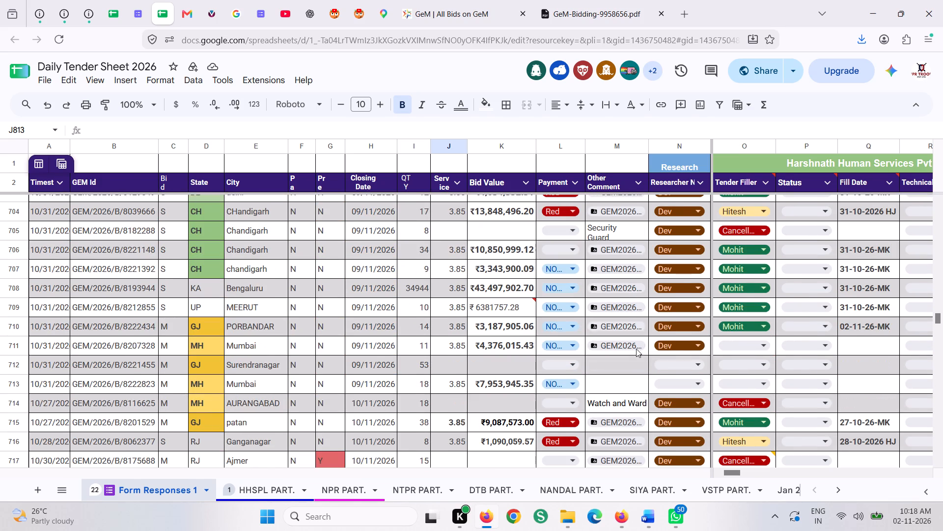
# Assign Dev as researcher for bid GEM/2026/B/8221455 in row 712.
pyautogui.click(661, 366)
pyautogui.click(663, 380)
# Copy the GEM Id GEM/2026/B/8221455 from row 712 and return to that row's Other Comment cell.
pyautogui.click(627, 362)
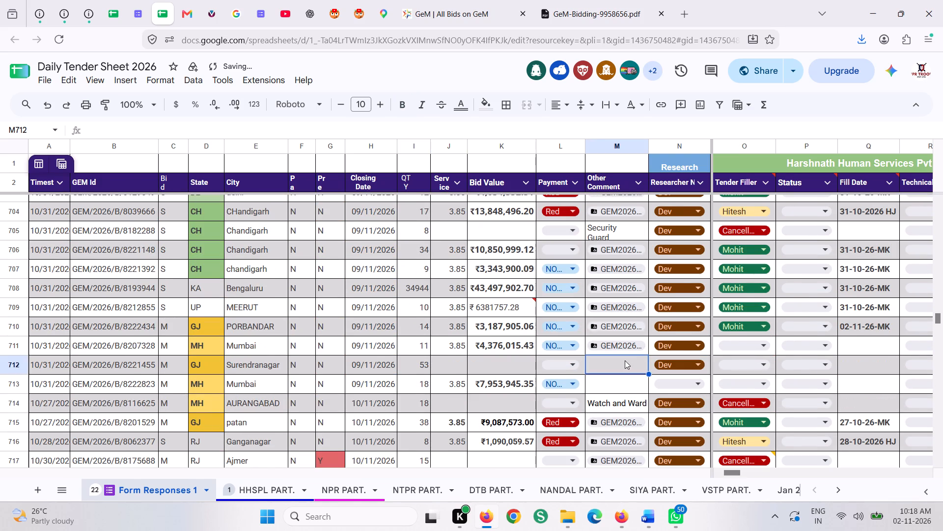
pyautogui.press('Left')
pyautogui.press('Left')
pyautogui.press('Left')
pyautogui.press('Left')
pyautogui.press('Left')
pyautogui.press('Left')
pyautogui.press('Left')
pyautogui.press('Left')
pyautogui.press('Left')
pyautogui.press('Left')
pyautogui.press('Left')
pyautogui.press('Left')
pyautogui.press('Left')
pyautogui.press('Left')
pyautogui.press('Left')
pyautogui.press('Left')
pyautogui.press('Left')
pyautogui.press('Left')
pyautogui.press('Right')
pyautogui.hotkey('ctrl', 'c')
pyautogui.press('Right')
pyautogui.press('Right')
pyautogui.press('Right')
pyautogui.press('Right')
pyautogui.press('Right')
pyautogui.press('Right')
pyautogui.press('Right')
pyautogui.press('Right')
pyautogui.press('Right')
pyautogui.press('Right')
pyautogui.press('Right')
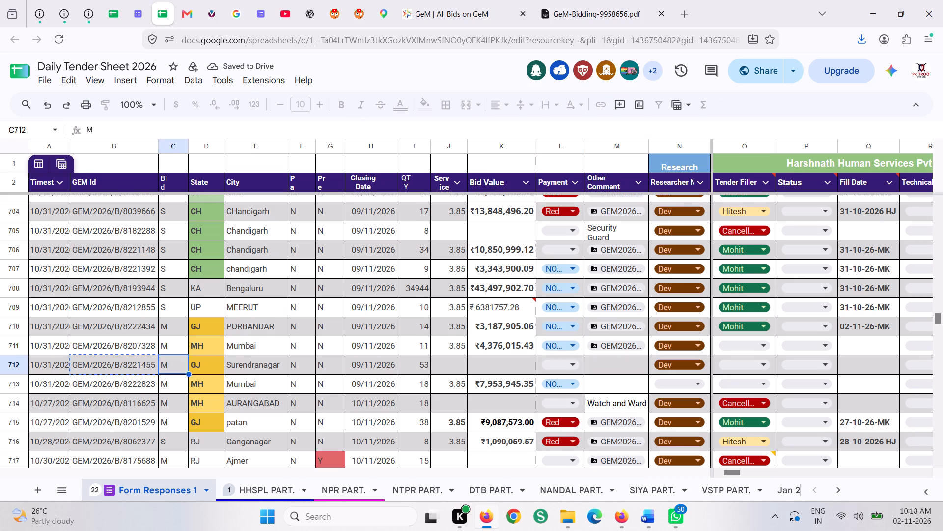
pyautogui.press('Right')
pyautogui.press('Right')
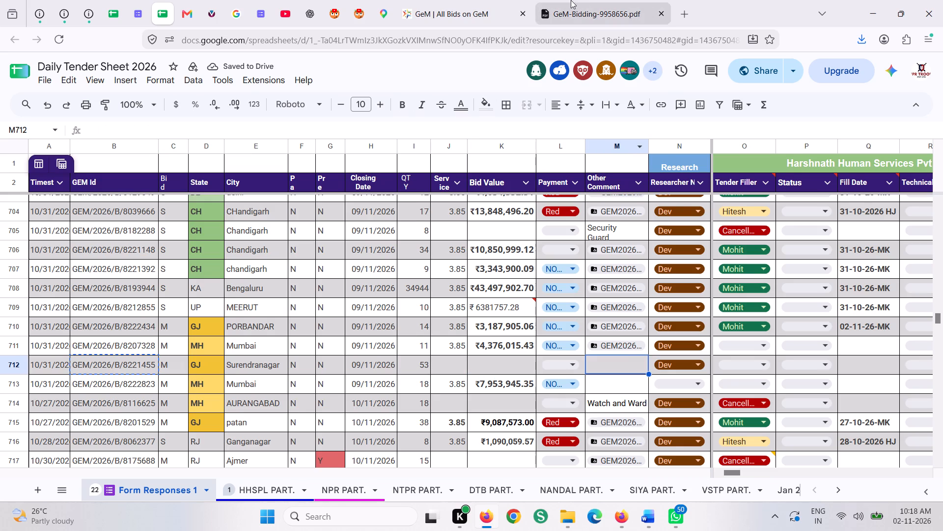
# Close the previous bid PDF, search the GeM bid listing for GEM/2026/B/8221455 and open its bid document.
pyautogui.click(586, 0)
pyautogui.click(658, 16)
pyautogui.hotkey('ctrl', 'v')
pyautogui.press('Return')
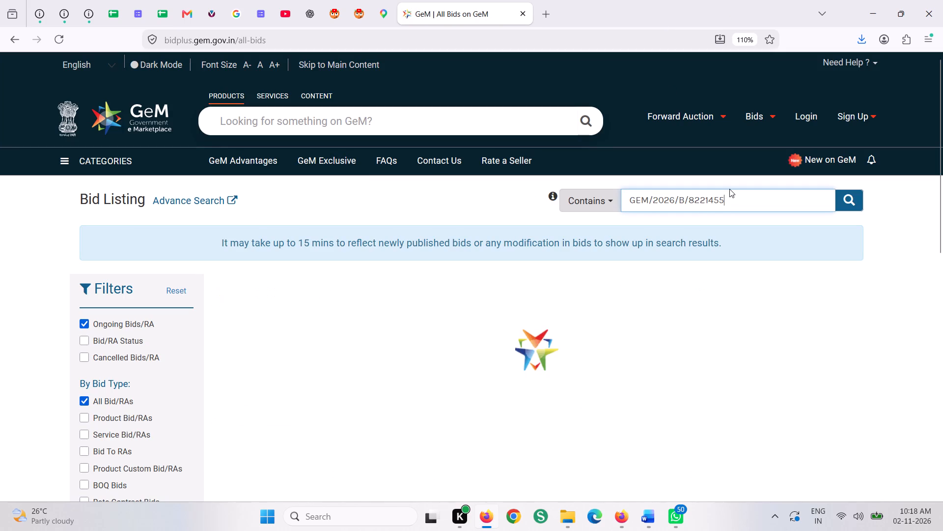
pyautogui.click(330, 317)
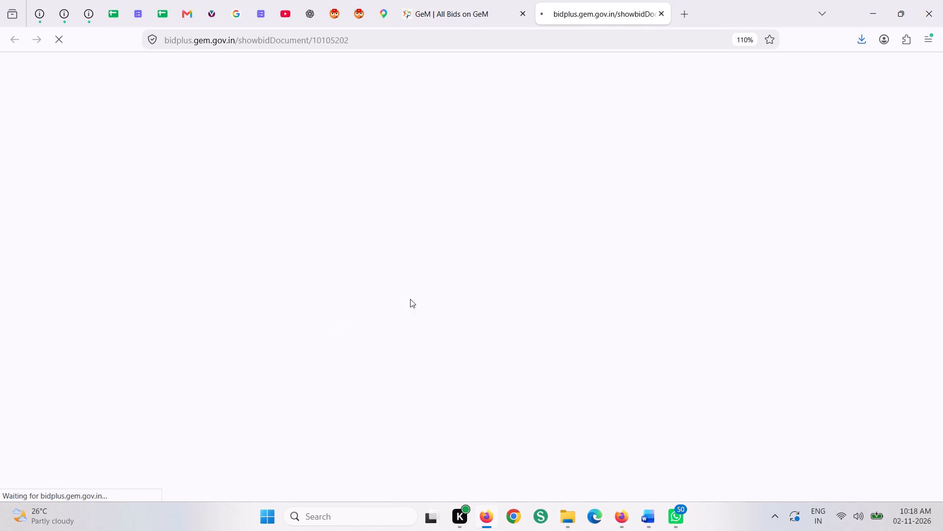
pyautogui.click(334, 216)
# Search the bid document for SECURITY and go through the matches.
pyautogui.scroll(-1, 551, 314)
pyautogui.click(644, 291)
pyautogui.hotkey('ctrl', 'f')
pyautogui.write('SEC')
pyautogui.write('URITY')
pyautogui.press('Return')
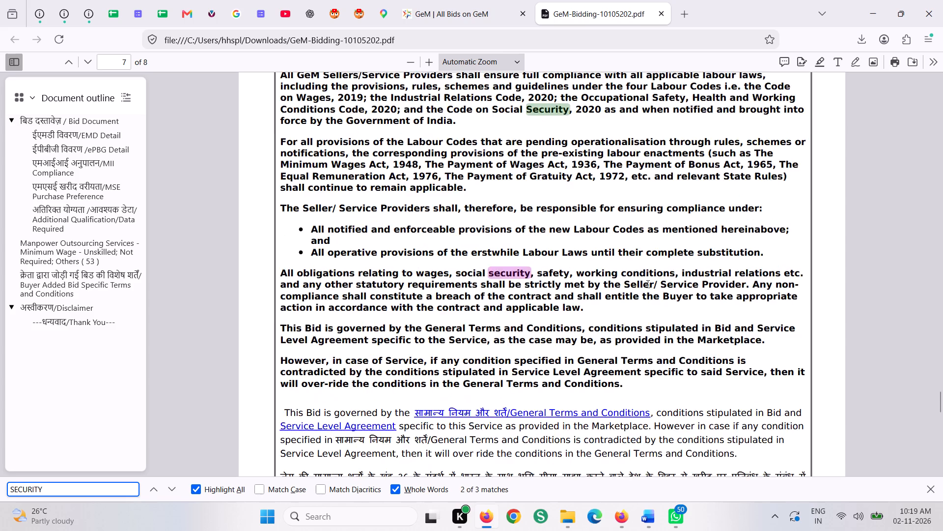
pyautogui.press('Return')
pyautogui.press('Return')
pyautogui.press('Return')
pyautogui.press('Return')
# Search the bid document for WATCH instead.
pyautogui.press('BackSpace')
pyautogui.press('BackSpace')
pyautogui.press('BackSpace')
pyautogui.press('BackSpace')
pyautogui.press('BackSpace')
pyautogui.press('BackSpace')
pyautogui.press('BackSpace')
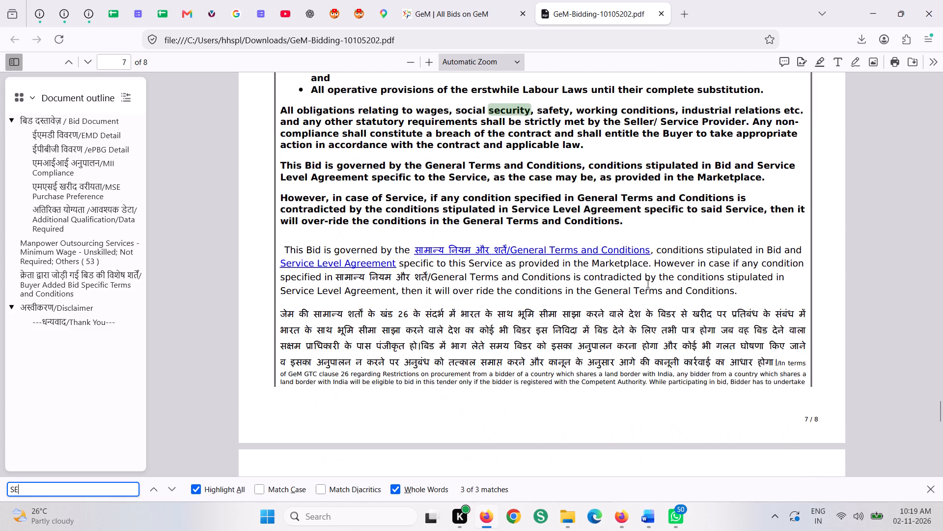
pyautogui.press('BackSpace')
pyautogui.press('BackSpace')
pyautogui.press('BackSpace')
pyautogui.write('WATCH')
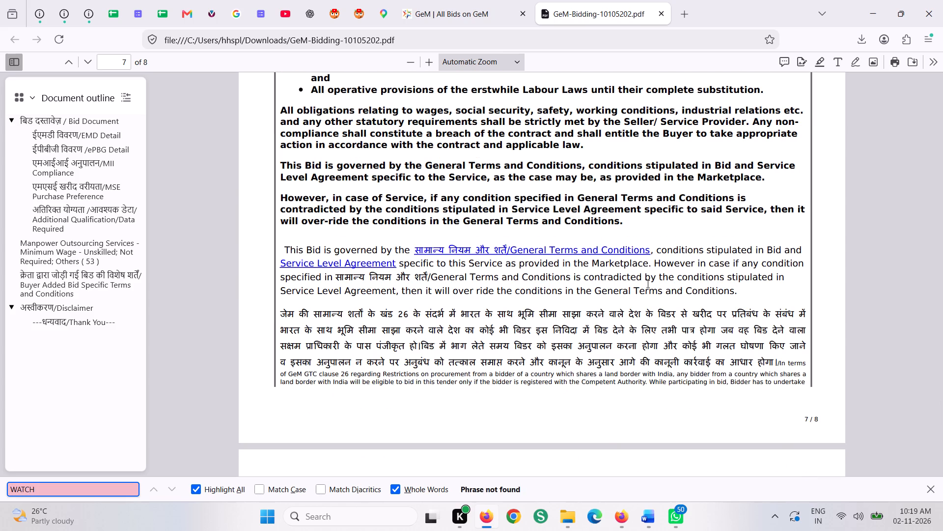
# Search the bid document for CHOWKIDAR, then clear the search term.
pyautogui.press('BackSpace')
pyautogui.press('BackSpace')
pyautogui.press('BackSpace')
pyautogui.press('BackSpace')
pyautogui.press('BackSpace')
pyautogui.press('BackSpace')
pyautogui.press('BackSpace')
pyautogui.press('BackSpace')
pyautogui.press('BackSpace')
pyautogui.press('BackSpace')
pyautogui.press('BackSpace')
pyautogui.press('BackSpace')
pyautogui.press('BackSpace')
pyautogui.press('BackSpace')
pyautogui.press('BackSpace')
pyautogui.write('CHOWKIDAR')
pyautogui.press('BackSpace')
pyautogui.press('BackSpace')
pyautogui.press('BackSpace')
pyautogui.press('BackSpace')
pyautogui.press('BackSpace')
pyautogui.press('BackSpace')
pyautogui.press('BackSpace')
pyautogui.press('BackSpace')
pyautogui.press('BackSpace')
pyautogui.press('BackSpace')
pyautogui.press('BackSpace')
pyautogui.press('BackSpace')
pyautogui.press('BackSpace')
pyautogui.press('BackSpace')
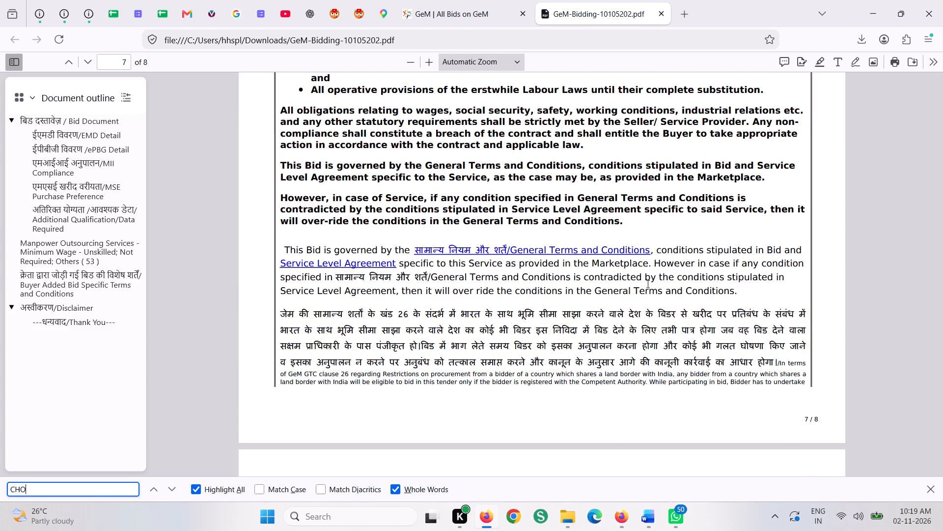
# Open the bid's Scope of work & Job description attachment, 1793359172.pdf, and examine its pages.
pyautogui.scroll(8, 647, 284)
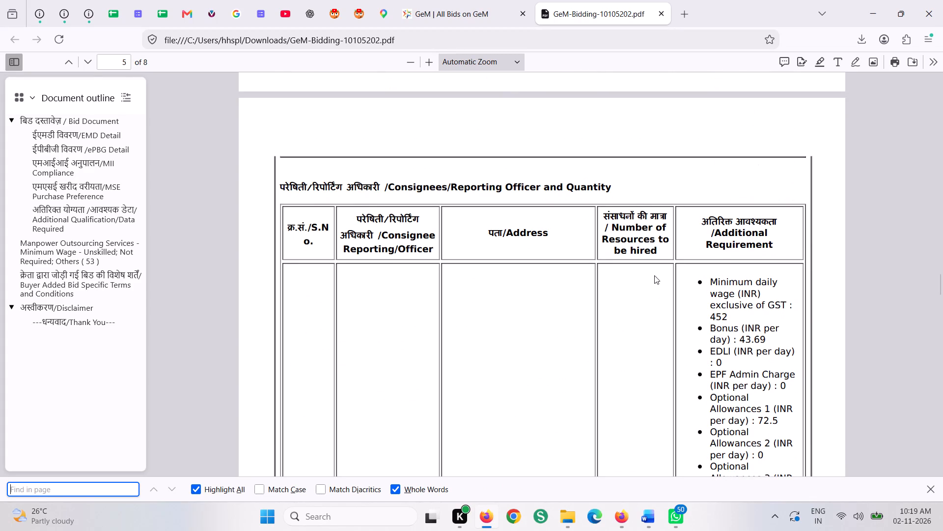
pyautogui.scroll(9, 656, 265)
pyautogui.scroll(-6, 518, 270)
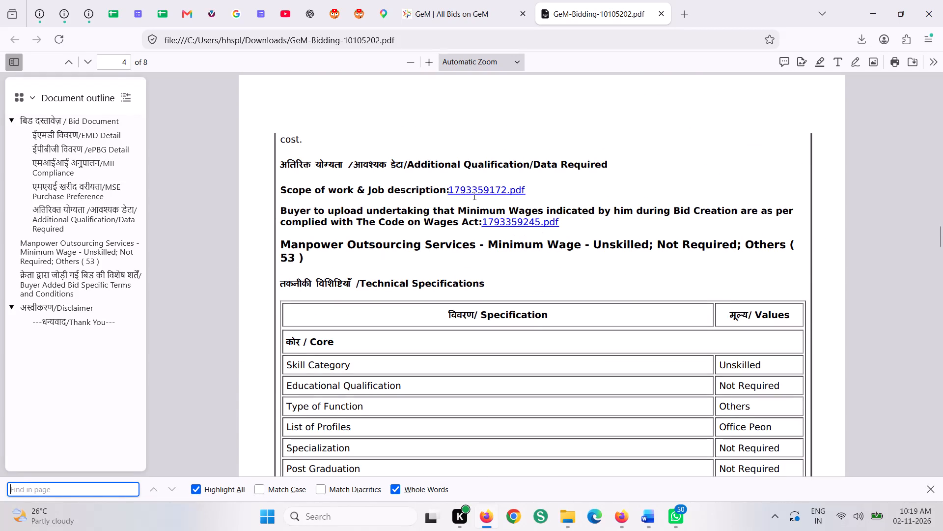
pyautogui.click(474, 187)
pyautogui.scroll(5, 490, 280)
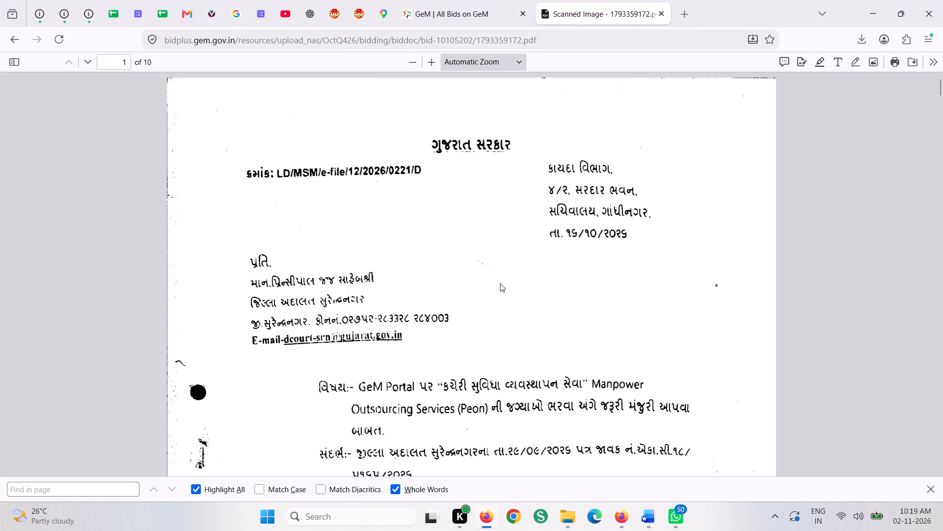
pyautogui.scroll(-16, 500, 284)
pyautogui.scroll(1, 500, 284)
pyautogui.scroll(-20, 500, 284)
pyautogui.scroll(-3, 500, 284)
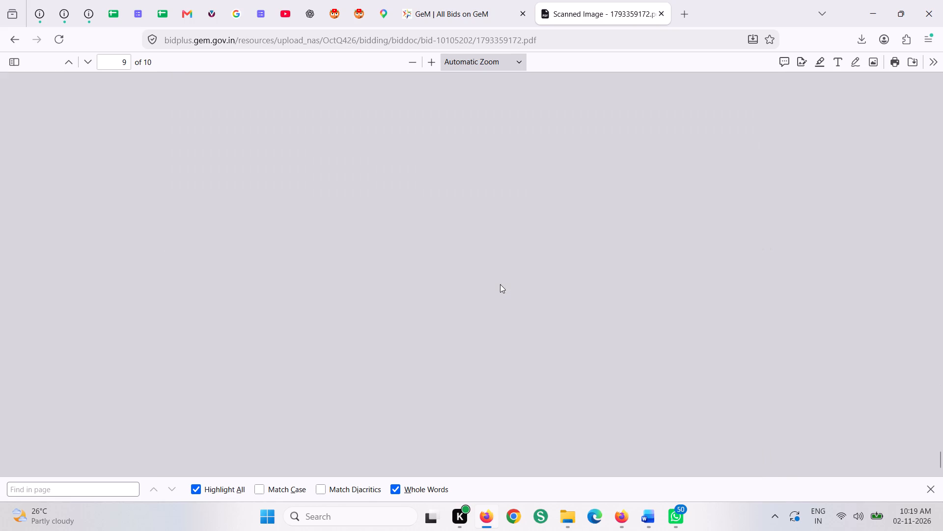
pyautogui.scroll(20, 500, 284)
pyautogui.scroll(10, 500, 284)
pyautogui.scroll(-5, 522, 286)
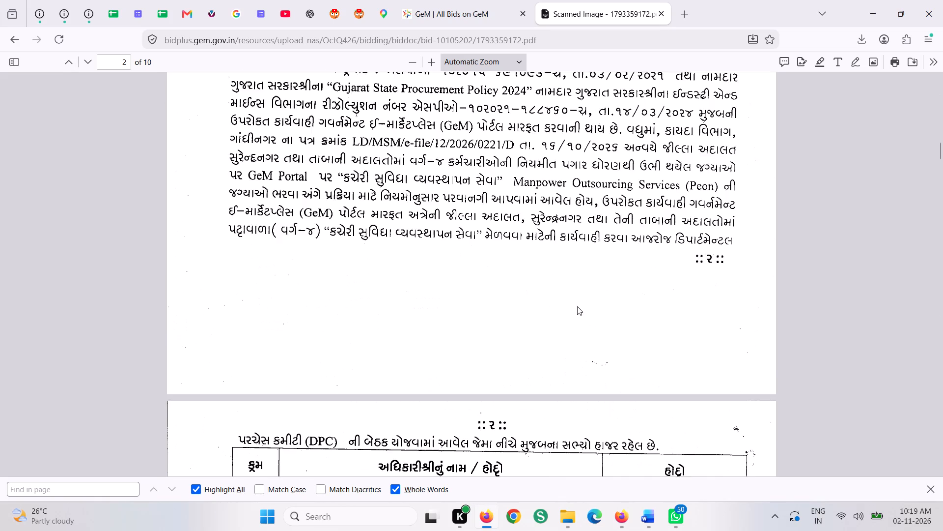
pyautogui.scroll(-20, 582, 310)
pyautogui.scroll(-3, 582, 310)
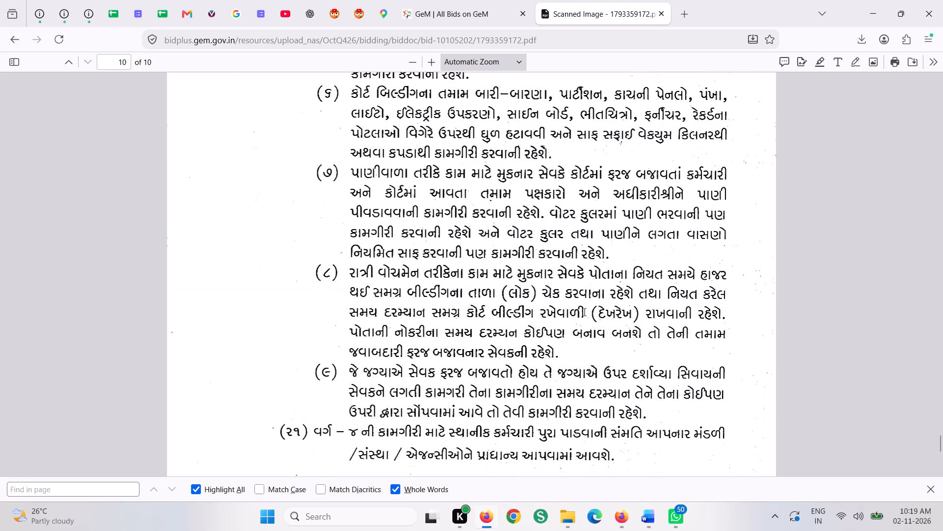
pyautogui.scroll(20, 583, 312)
pyautogui.scroll(4, 583, 312)
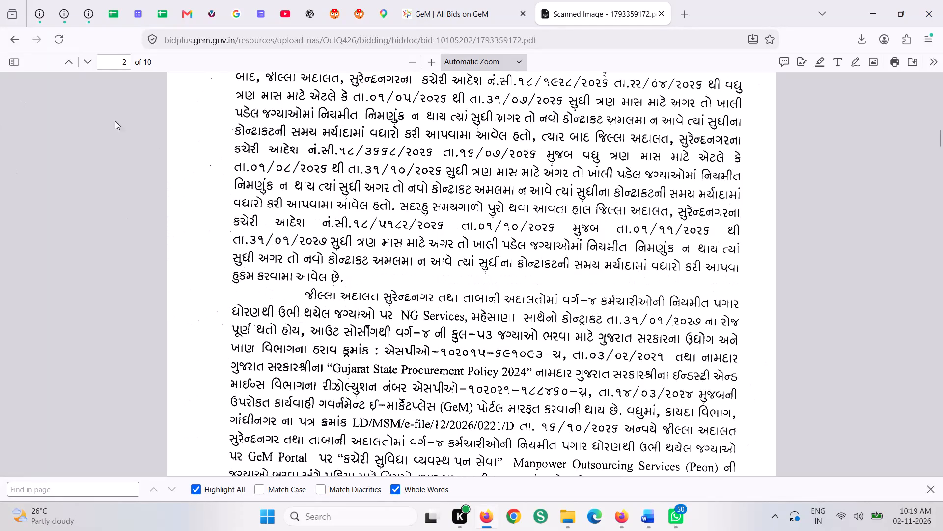
# Return to the bid document and open the buyer's minimum wages undertaking, 1793359245.pdf.
pyautogui.click(5, 43)
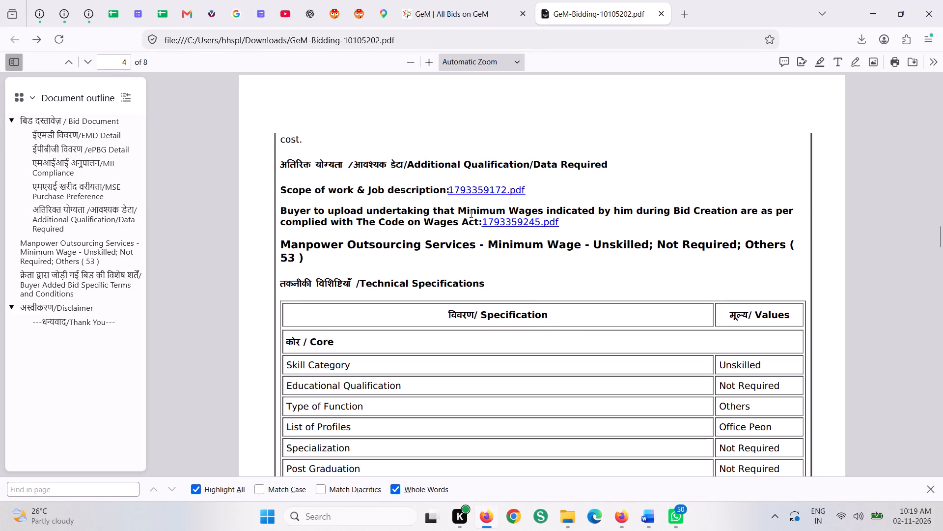
pyautogui.click(483, 228)
pyautogui.click(491, 222)
# Switch to Notepad, start a new blank note and enter "1. GUD-1 KG" as its first line.
pyautogui.click(351, 516)
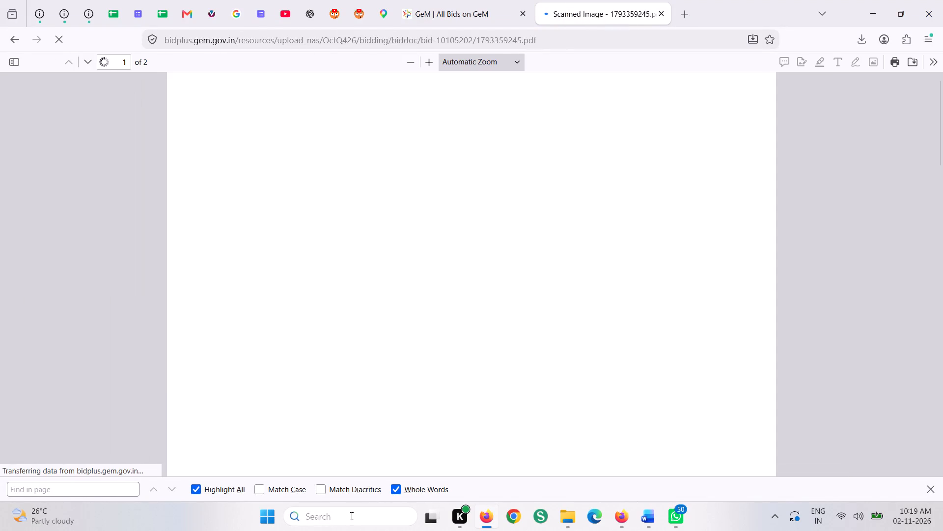
pyautogui.write('NOTE')
pyautogui.press('Return')
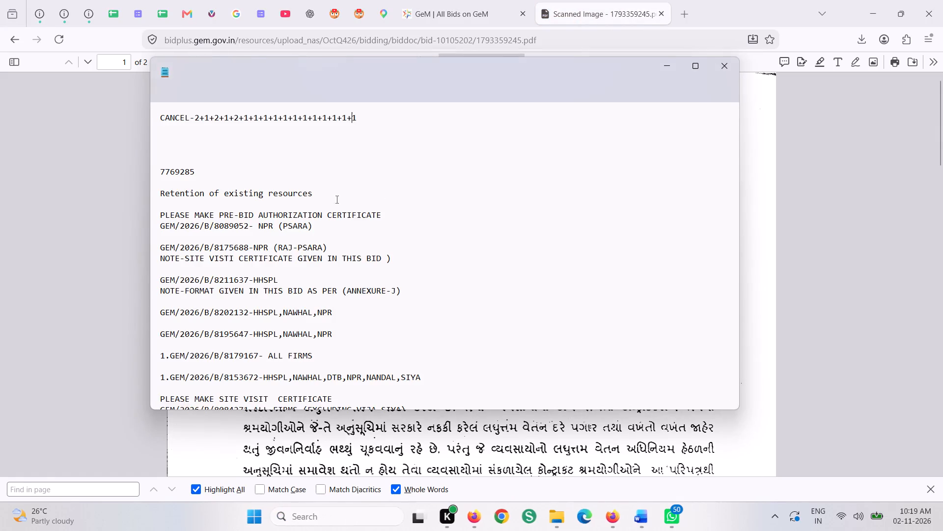
pyautogui.scroll(-6, 431, 266)
pyautogui.scroll(1, 447, 211)
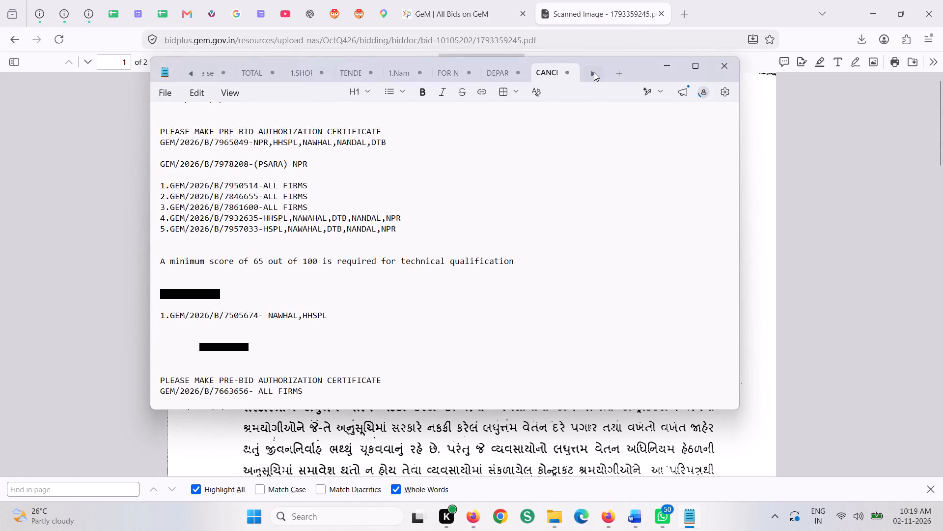
pyautogui.click(594, 72)
pyautogui.click(624, 71)
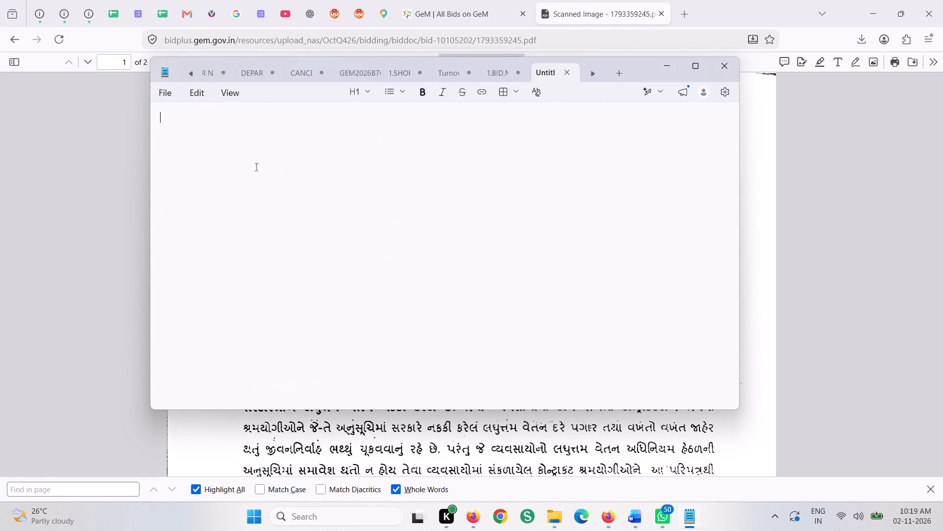
pyautogui.write('1.')
pyautogui.press('space')
pyautogui.press('1')
pyautogui.press('BackSpace')
pyautogui.write('GUD-1 KG')
pyautogui.press('Return')
# Add the list lines "2.SAFED -1 KG" and "3.KALE TIL -250GM" to the note.
pyautogui.write('2.')
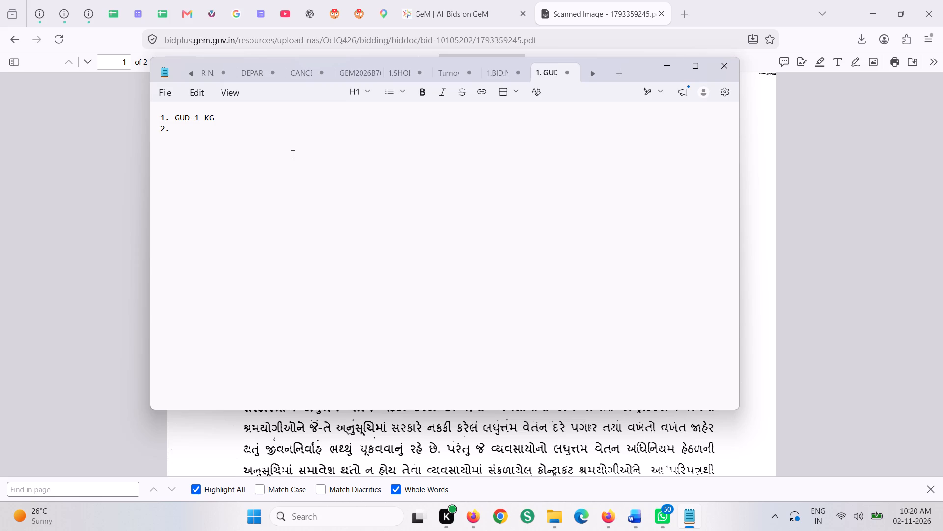
pyautogui.write('SA')
pyautogui.write('FED')
pyautogui.press('space')
pyautogui.write('-1 K')
pyautogui.press('g')
pyautogui.press('Return')
pyautogui.write('2.')
pyautogui.press('BackSpace')
pyautogui.press('BackSpace')
pyautogui.write('3.')
pyautogui.write('KALE TIL -250')
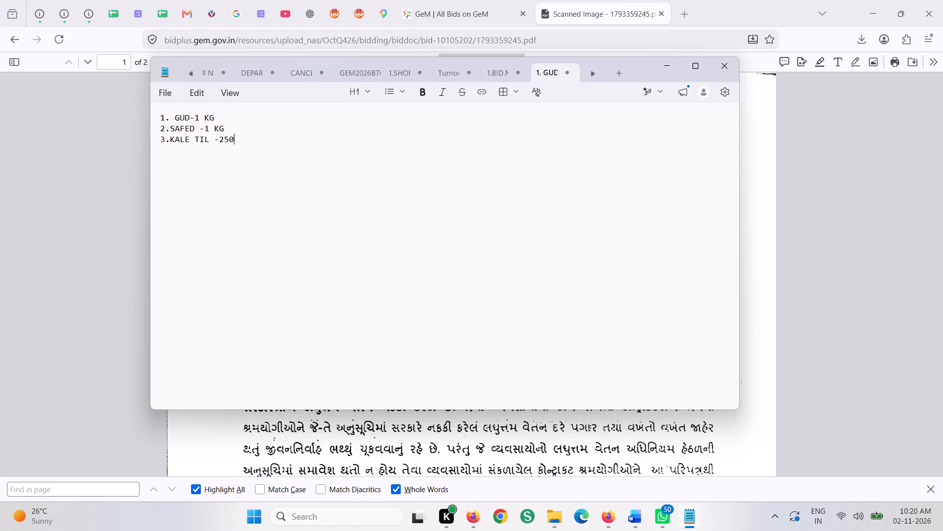
pyautogui.write('GM')
pyautogui.press('Return')
# Add the list lines "4.KALI SARSO TEL -1 KG" and "5.KALE TIL KA TEL -1 KG", followed by a blank line.
pyautogui.write('4.')
pyautogui.write('KA')
pyautogui.write('LI SARSO TEL')
pyautogui.press('space')
pyautogui.press('-')
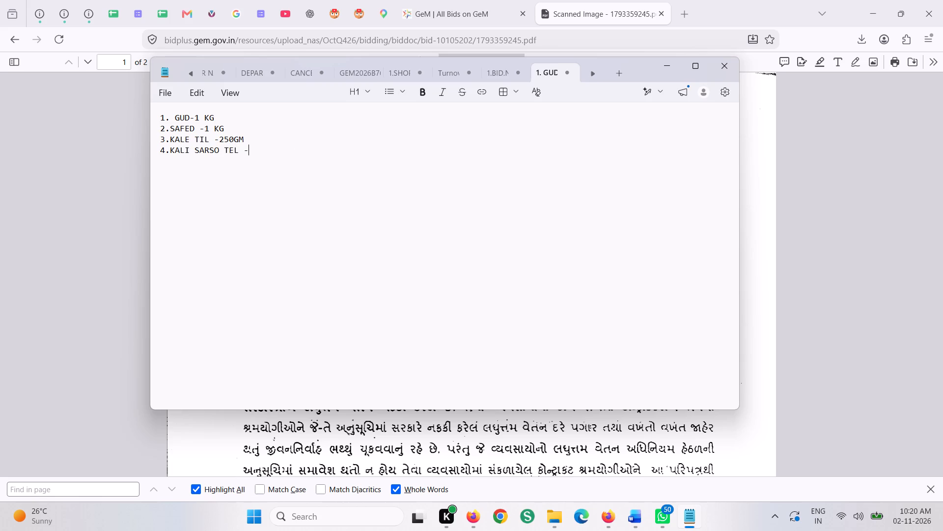
pyautogui.write('1 KG')
pyautogui.press('Return')
pyautogui.write('5.')
pyautogui.write('KALE TI')
pyautogui.write('L KA')
pyautogui.press('space')
pyautogui.write('TEL -1 KG')
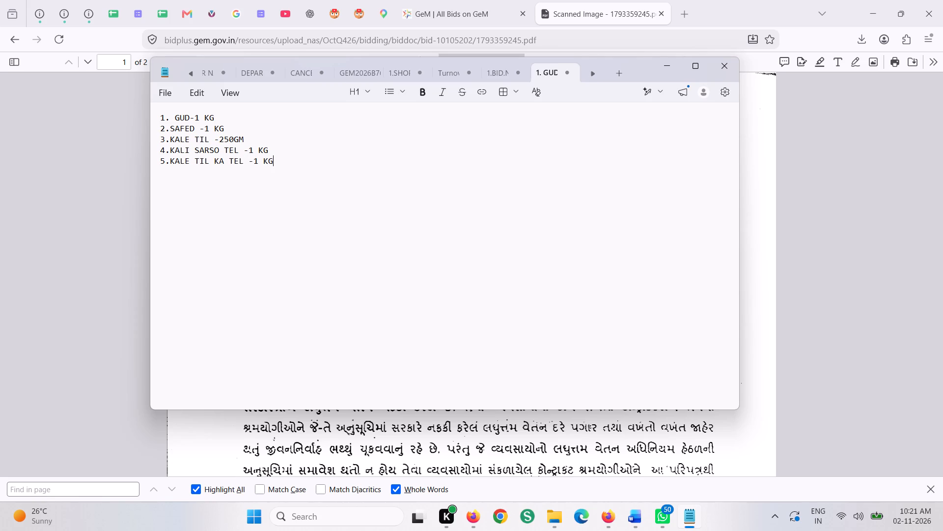
pyautogui.press('Return')
pyautogui.press('Return')
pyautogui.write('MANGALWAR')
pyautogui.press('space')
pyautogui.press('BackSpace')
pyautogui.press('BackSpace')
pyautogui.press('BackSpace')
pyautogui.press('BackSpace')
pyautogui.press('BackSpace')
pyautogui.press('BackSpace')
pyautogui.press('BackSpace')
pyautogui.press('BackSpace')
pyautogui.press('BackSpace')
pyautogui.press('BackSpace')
# Write the remark "TUESDAY KO MAT BHEJNA" below the five-item list.
pyautogui.write('TUESDAY')
pyautogui.press('space')
pyautogui.press('BackSpace')
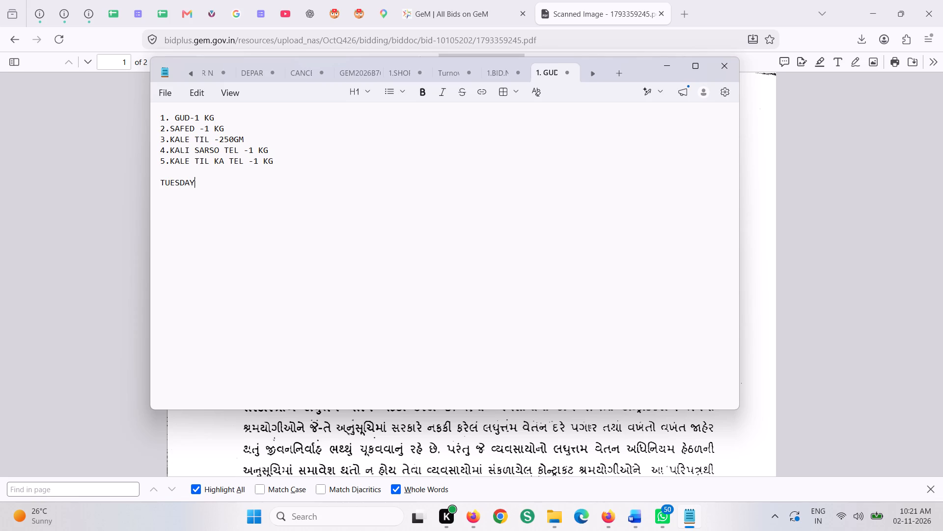
pyautogui.press('space')
pyautogui.write('KI')
pyautogui.press('BackSpace')
pyautogui.write('O MAT BHR')
pyautogui.press('BackSpace')
pyautogui.write('EJNA')
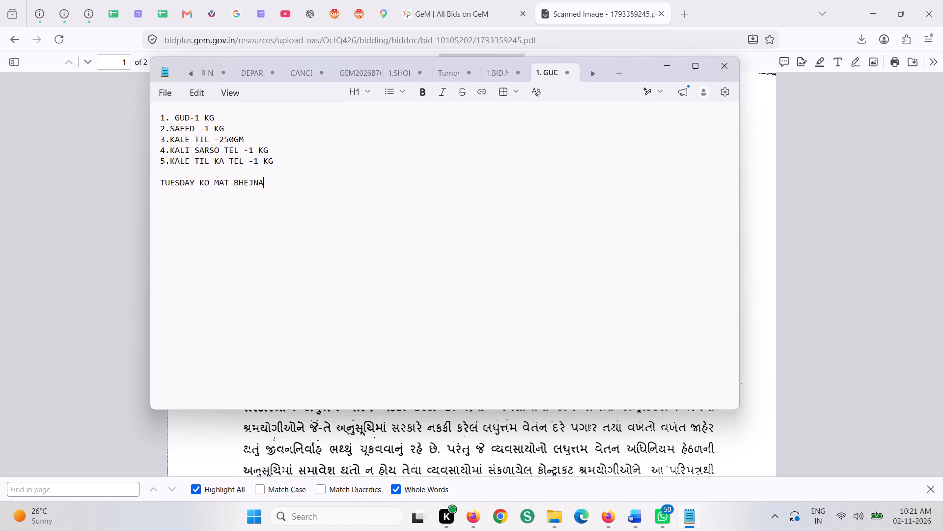
pyautogui.press('space')
# Add the line "6.PILI SARSO OIL-500GM" to the list directly below item 5.
pyautogui.click(279, 163)
pyautogui.press('Return')
pyautogui.write('6.')
pyautogui.write('PILI SARS')
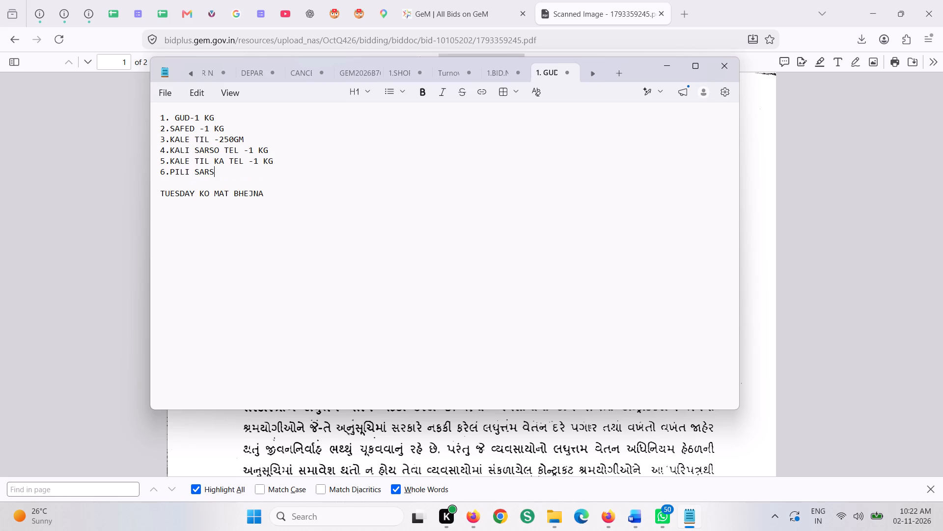
pyautogui.write('O')
pyautogui.press('space')
pyautogui.write('OIL-500')
pyautogui.write('GM')
# Start a seventh list line below item 6, reading "7.SAFED TIL OIL -".
pyautogui.press('Return')
pyautogui.write('7.')
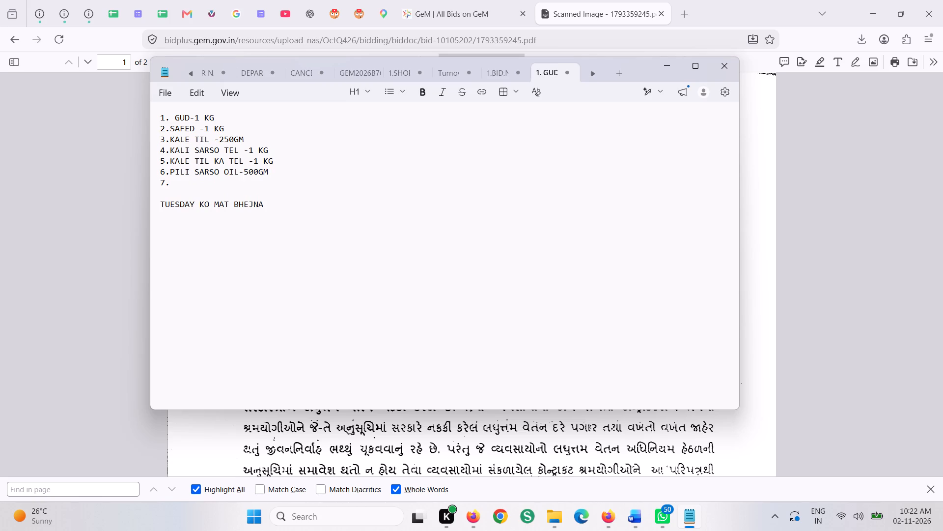
pyautogui.write('SAFED')
pyautogui.press('space')
pyautogui.write('TIL')
pyautogui.press('space')
pyautogui.press('-')
pyautogui.press('BackSpace')
pyautogui.press('BackSpace')
pyautogui.press('space')
pyautogui.write('OIL')
pyautogui.press('space')
pyautogui.press('-')
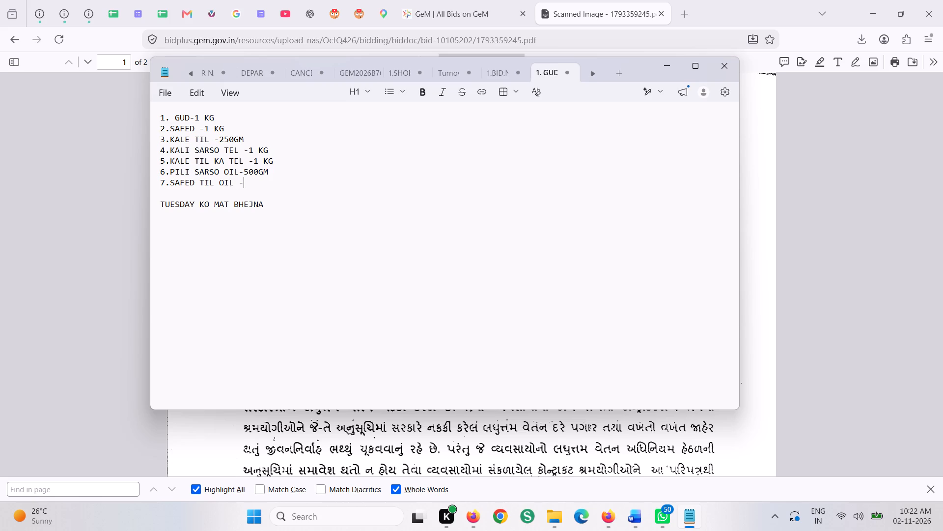
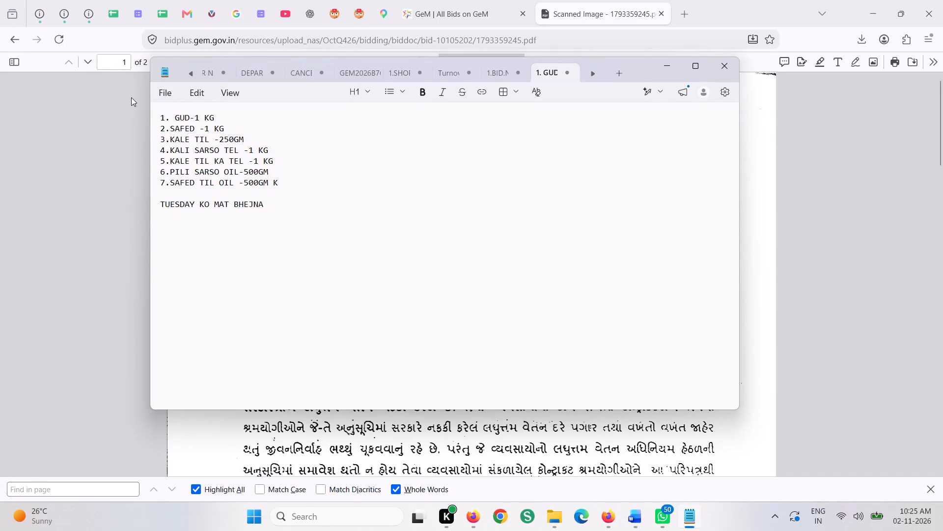
# Insert the word "TIL" after "SAFED" in item 2 of the Notepad list.
pyautogui.click(195, 128)
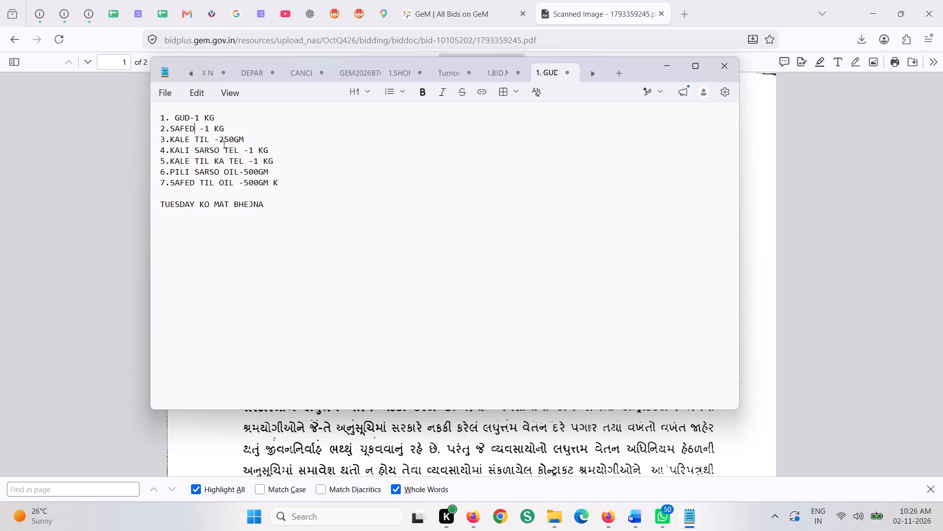
pyautogui.press('space')
pyautogui.write('TIL')
# Replace "TEL" with "OIL" in item 4 of the list, the KALI SARSO line.
pyautogui.click(235, 149)
pyautogui.press('Right')
pyautogui.press('BackSpace')
pyautogui.press('BackSpace')
pyautogui.press('BackSpace')
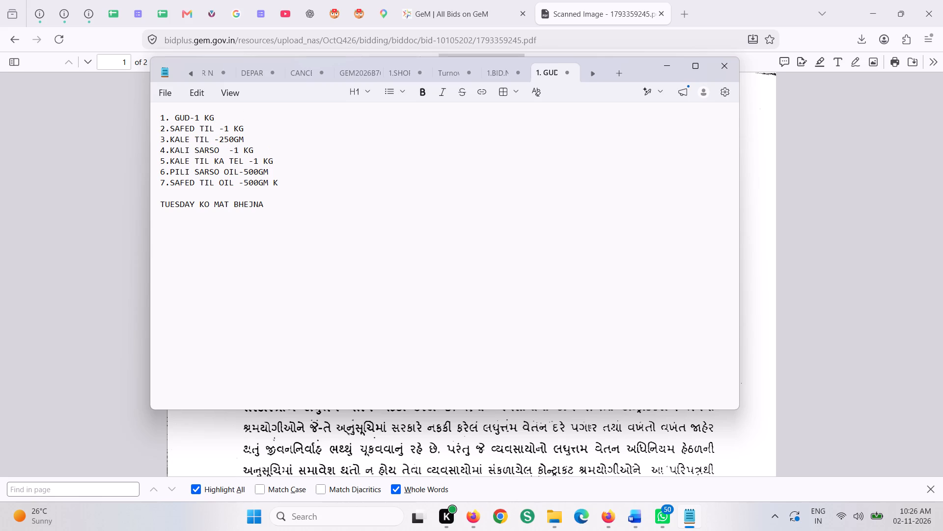
pyautogui.write('OIL')
# Change item 5's wording to "KALE TIL KA OIL", keeping its quantity.
pyautogui.click(242, 161)
pyautogui.press('BackSpace')
pyautogui.press('BackSpace')
pyautogui.press('BackSpace')
pyautogui.press('BackSpace')
pyautogui.press('BackSpace')
pyautogui.press('BackSpace')
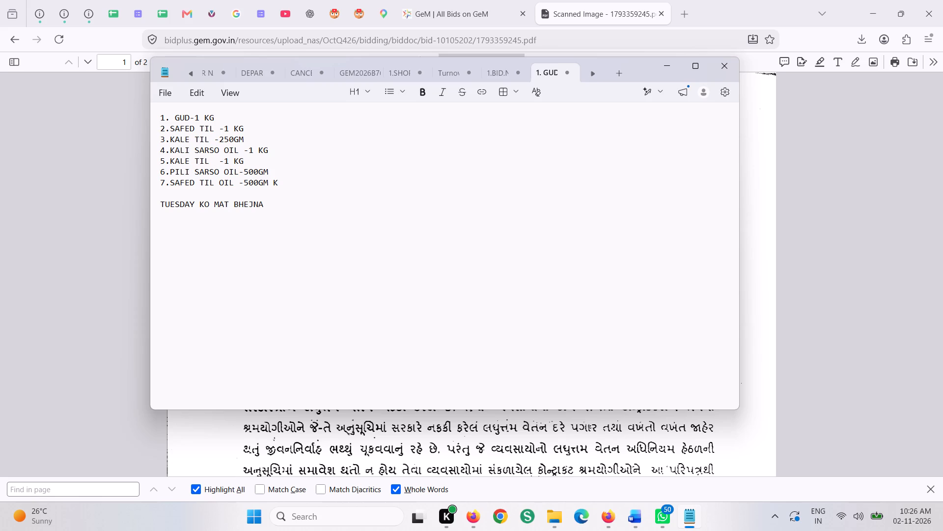
pyautogui.write('KA OIL')
pyautogui.press('space')
# Return to the bid document in Firefox and open its linked Scope of work & Job description PDF.
pyautogui.click(666, 64)
pyautogui.scroll(4, 421, 297)
pyautogui.scroll(-7, 533, 291)
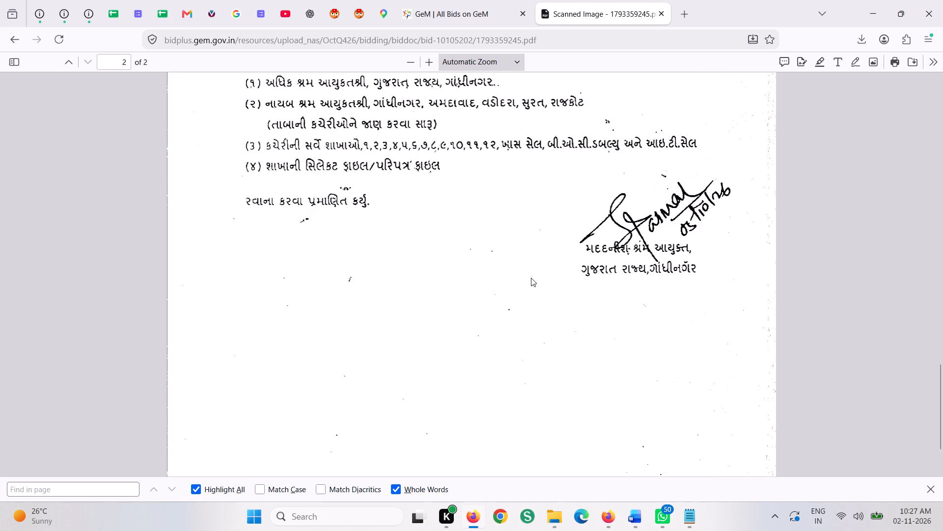
pyautogui.scroll(-4, 531, 278)
pyautogui.scroll(6, 498, 206)
pyautogui.click(21, 45)
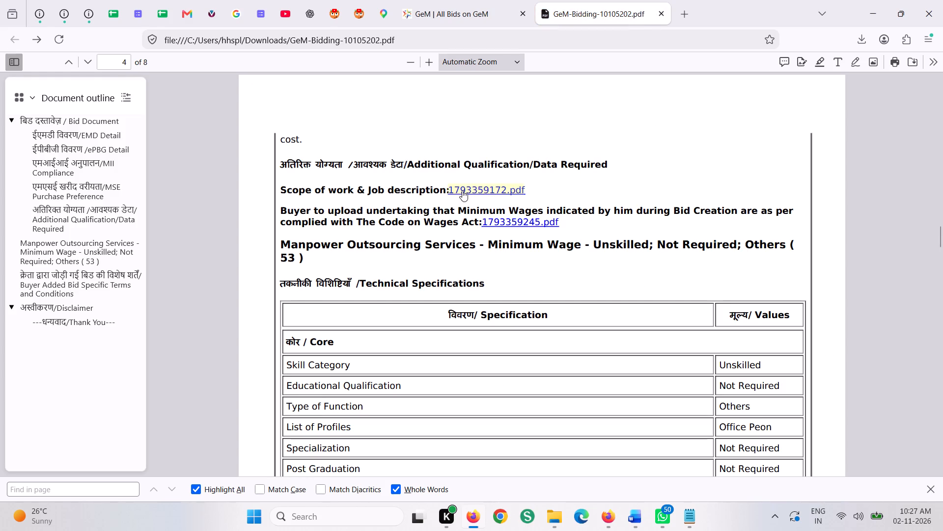
pyautogui.click(464, 189)
pyautogui.scroll(14, 506, 200)
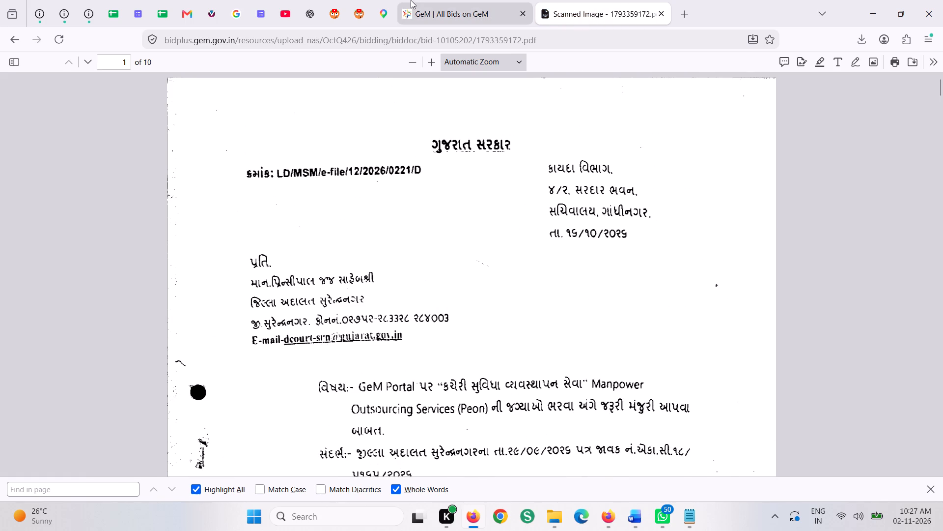
# Using the bid number copied from the GeM bid listing, create and open a folder named GEM2026B8221455 inside DEV1.
pyautogui.click(421, 0)
pyautogui.click(616, 0)
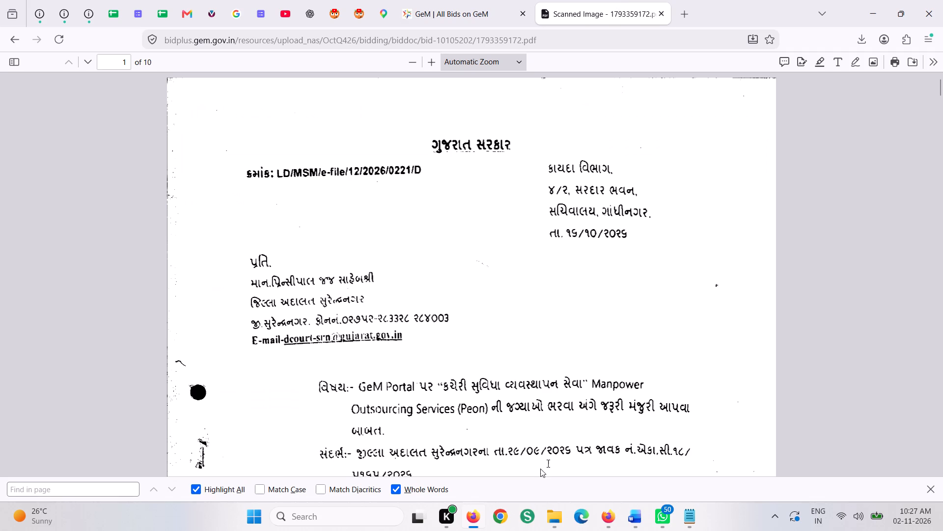
pyautogui.click(552, 512)
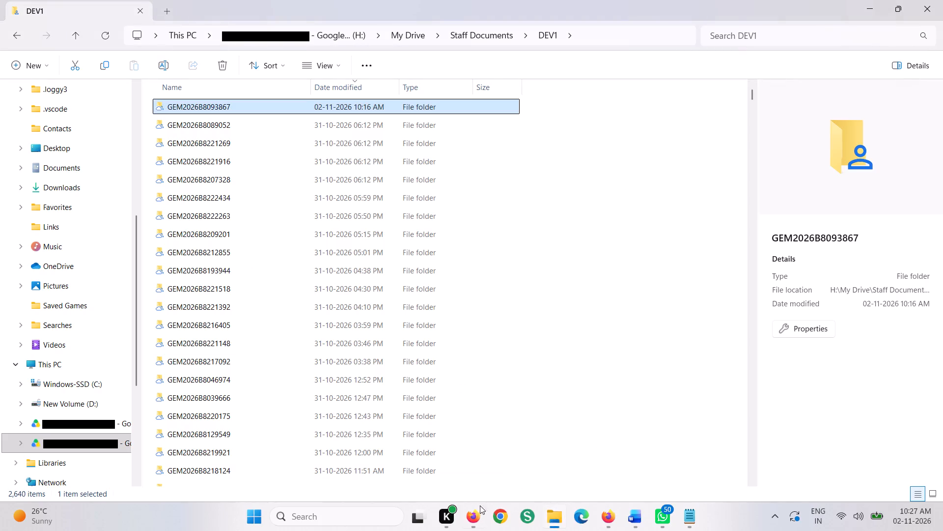
pyautogui.click(477, 510)
pyautogui.scroll(3, 491, 174)
pyautogui.click(481, 0)
pyautogui.moveTo(751, 205); pyautogui.dragTo(514, 196)
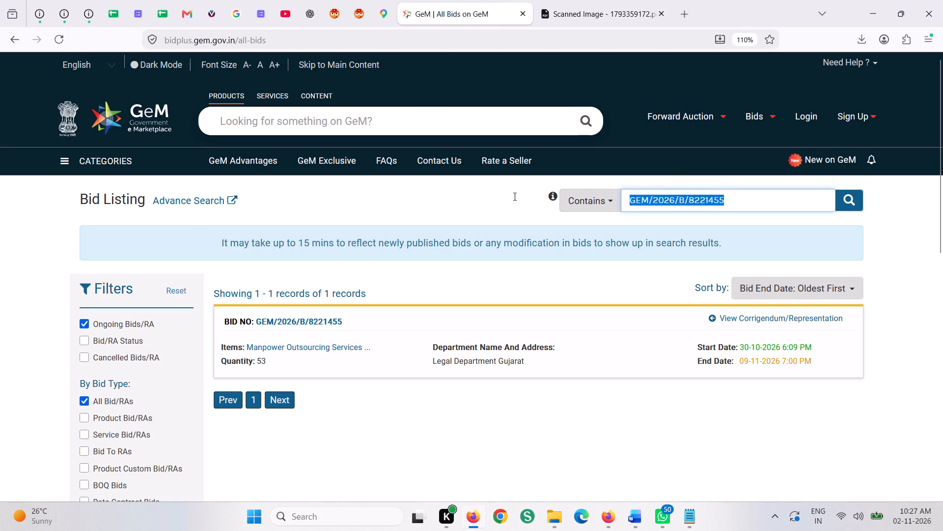
pyautogui.hotkey('ctrl', 'c')
pyautogui.hotkey('ctrl', 'c')
pyautogui.hotkey('alt', 'Tab')
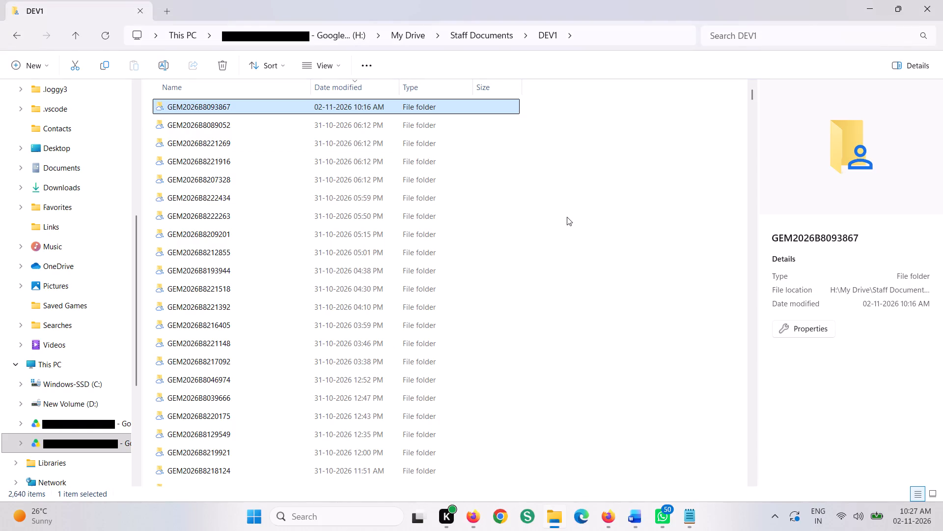
pyautogui.rightClick(569, 211)
pyautogui.click(610, 305)
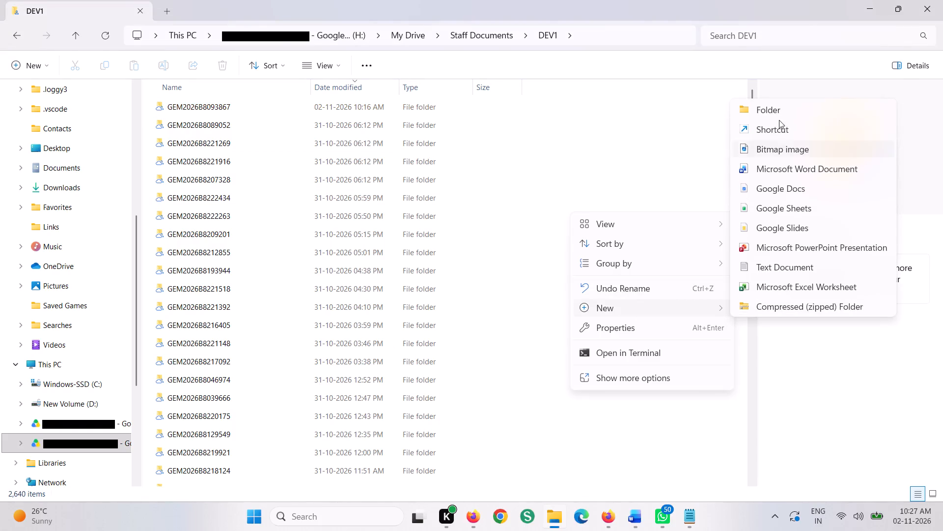
pyautogui.click(768, 110)
pyautogui.hotkey('ctrl', 'v')
pyautogui.press('Return')
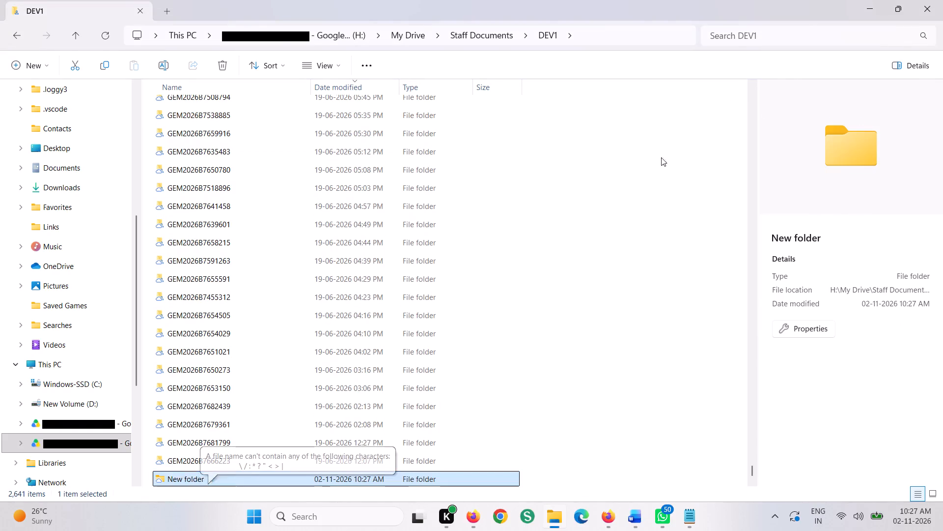
pyautogui.doubleClick(211, 481)
# Save the scope of work PDF into DEV1's GEM2026B8221455 folder as "SCOPE OF WORK 01".
pyautogui.click(473, 513)
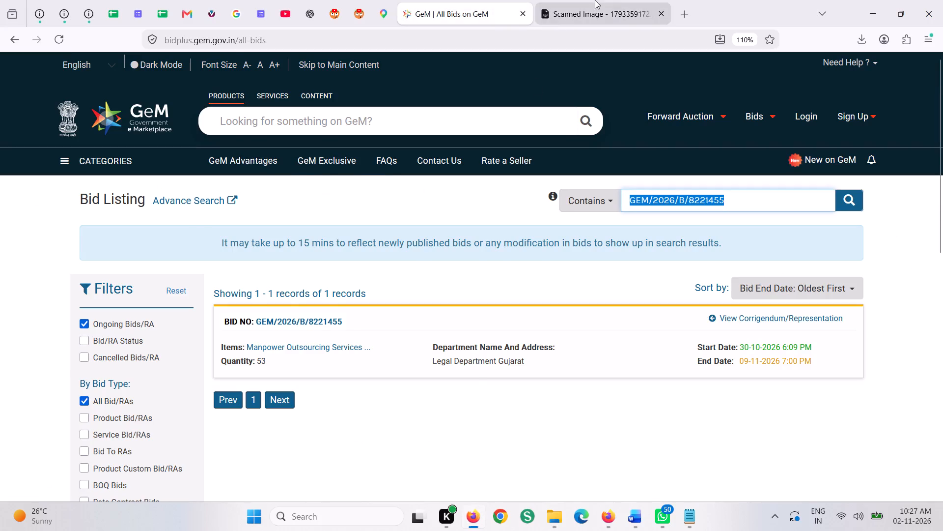
pyautogui.click(623, 0)
pyautogui.scroll(4, 489, 207)
pyautogui.click(911, 64)
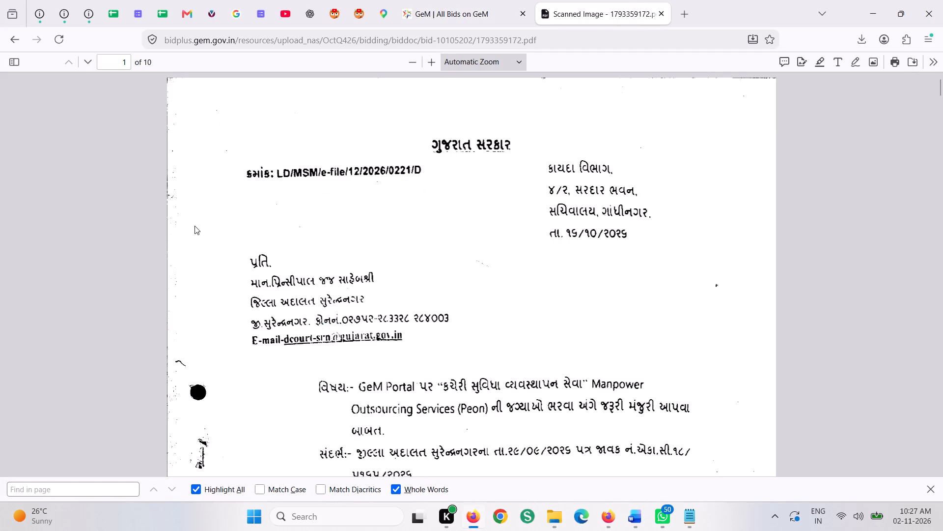
pyautogui.scroll(11, 280, 253)
pyautogui.scroll(2, 237, 99)
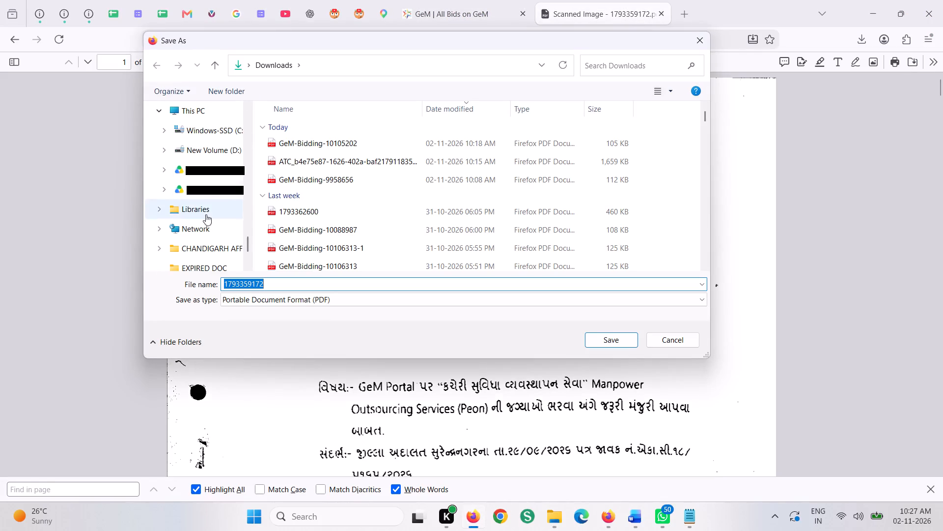
pyautogui.scroll(17, 206, 214)
pyautogui.scroll(11, 213, 241)
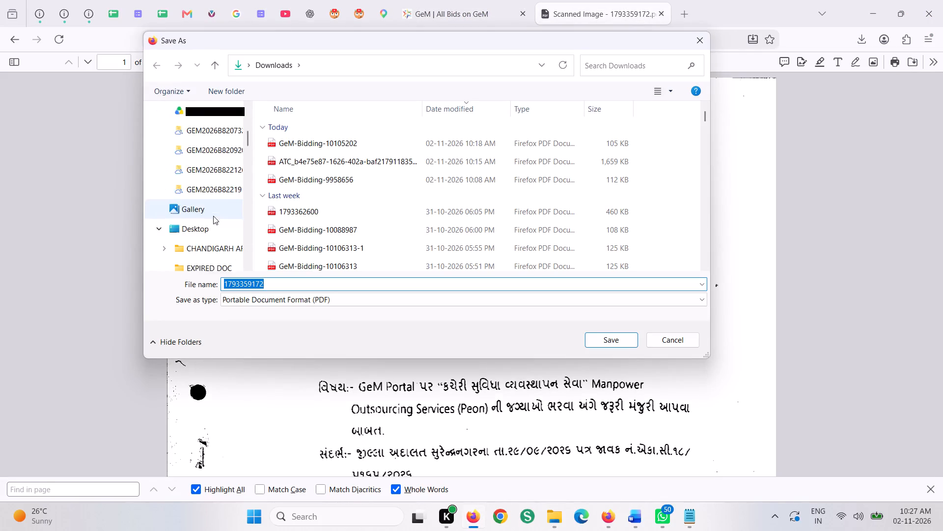
pyautogui.scroll(2, 213, 216)
pyautogui.click(204, 229)
pyautogui.scroll(13, 316, 171)
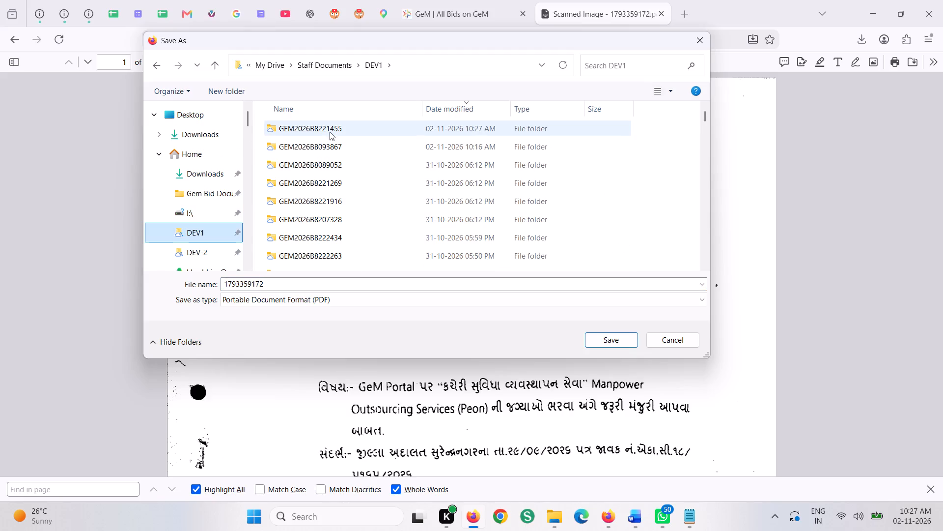
pyautogui.doubleClick(330, 131)
pyautogui.click(319, 277)
pyautogui.click(320, 282)
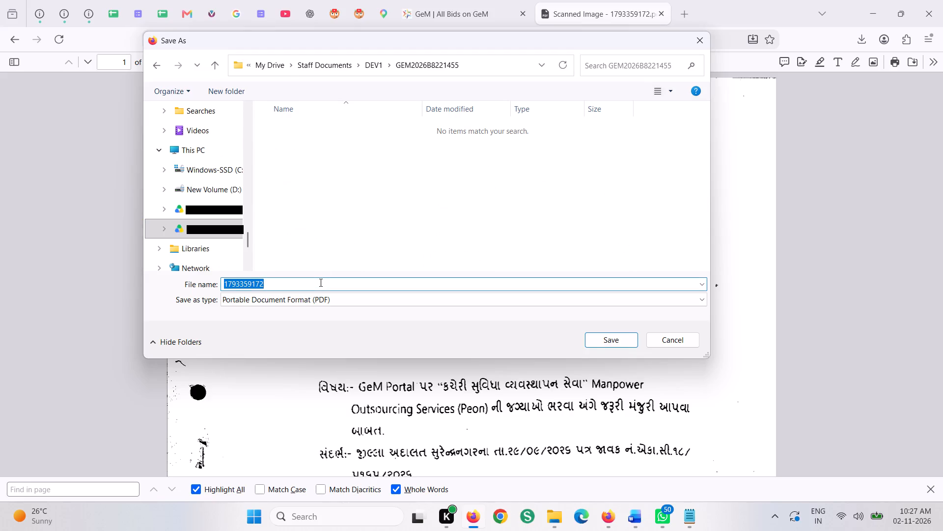
pyautogui.write('SCOPE OF WORK 01')
pyautogui.press('Return')
# Open the bid's linked minimum wages undertaking PDF and save it in the same folder as "MINIMUM WAGES 02".
pyautogui.scroll(-7, 389, 209)
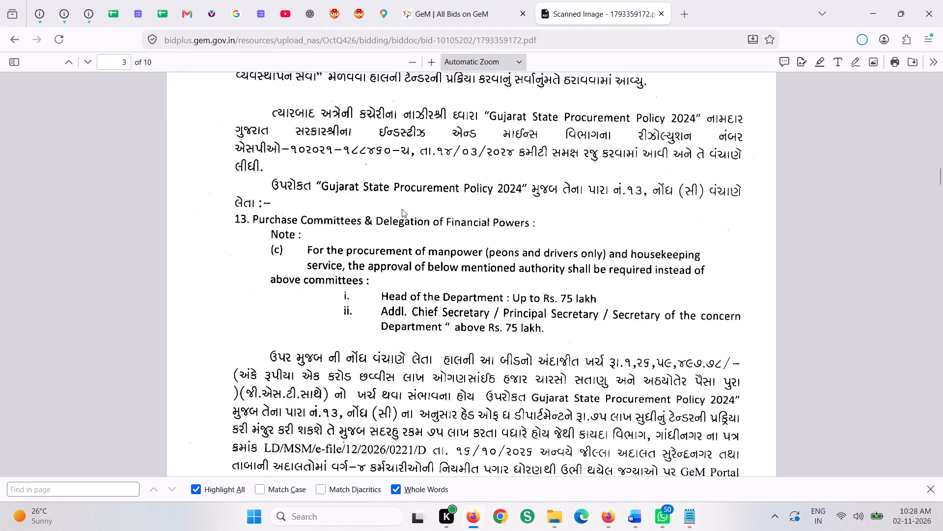
pyautogui.scroll(-20, 402, 209)
pyautogui.scroll(-18, 402, 209)
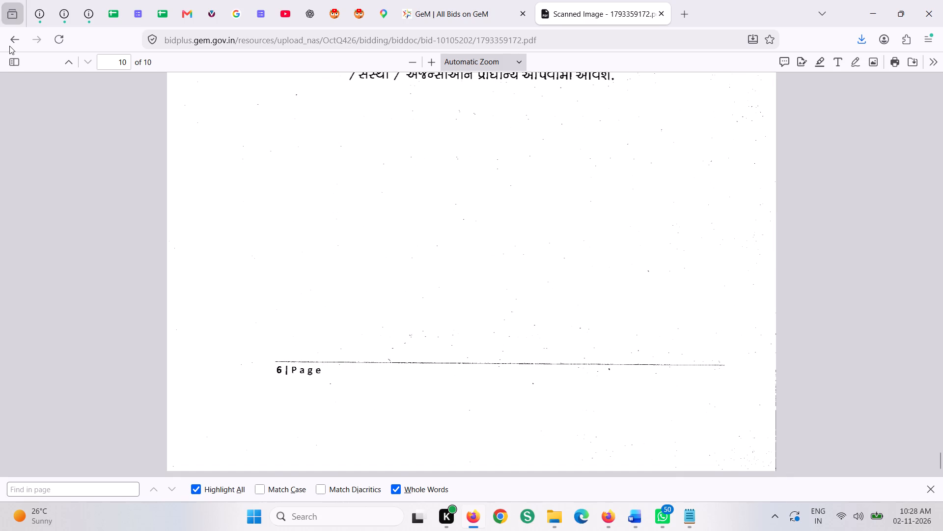
pyautogui.click(8, 39)
pyautogui.click(499, 216)
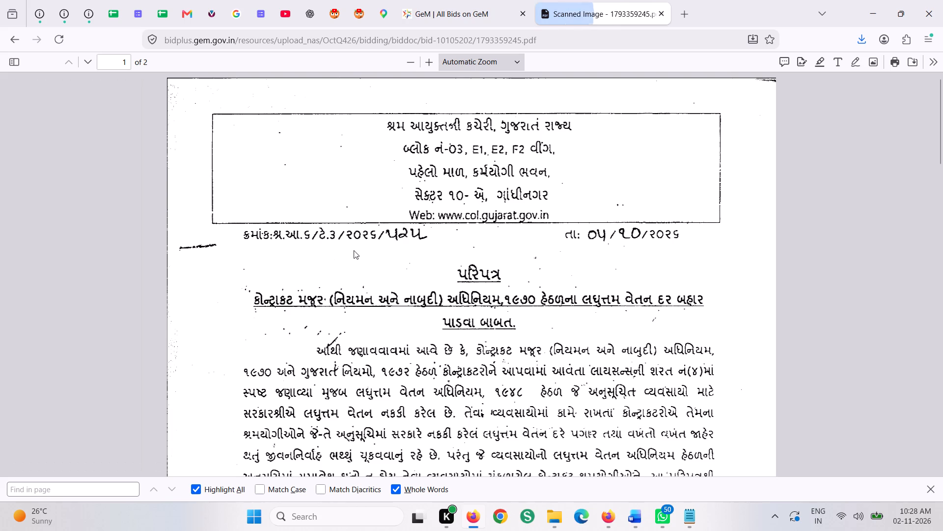
pyautogui.scroll(9, 353, 252)
pyautogui.click(503, 0)
pyautogui.click(599, 0)
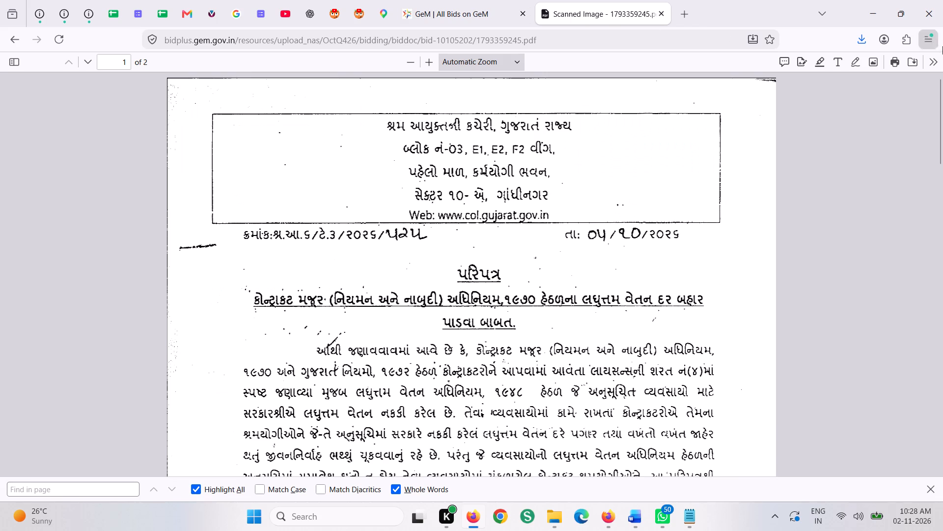
pyautogui.click(912, 61)
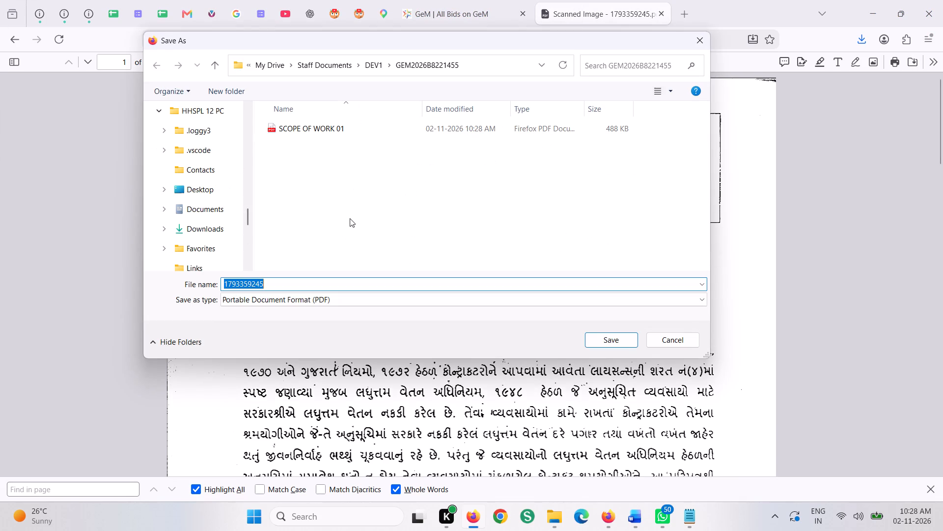
pyautogui.write('MINIMUM WAGES 02')
pyautogui.press('Return')
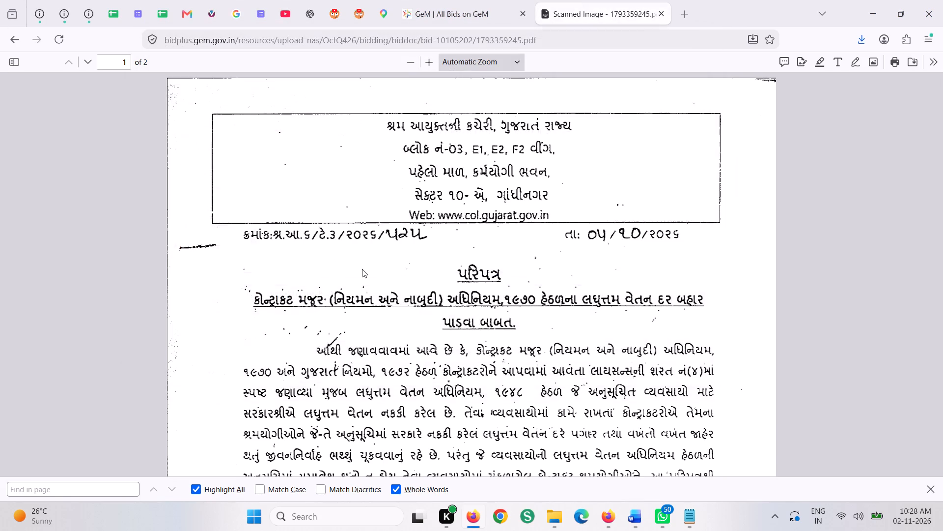
# Return to the bid document and copy the district name Surendranagar from the consignee address.
pyautogui.scroll(-7, 357, 262)
pyautogui.scroll(2, 58, 479)
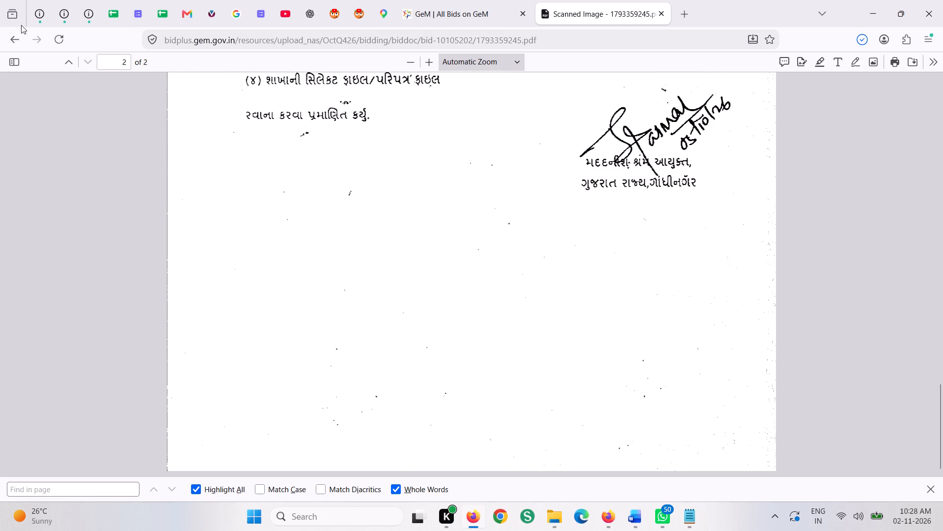
pyautogui.click(16, 39)
pyautogui.scroll(-4, 424, 232)
pyautogui.scroll(-1, 489, 259)
pyautogui.scroll(1, 556, 229)
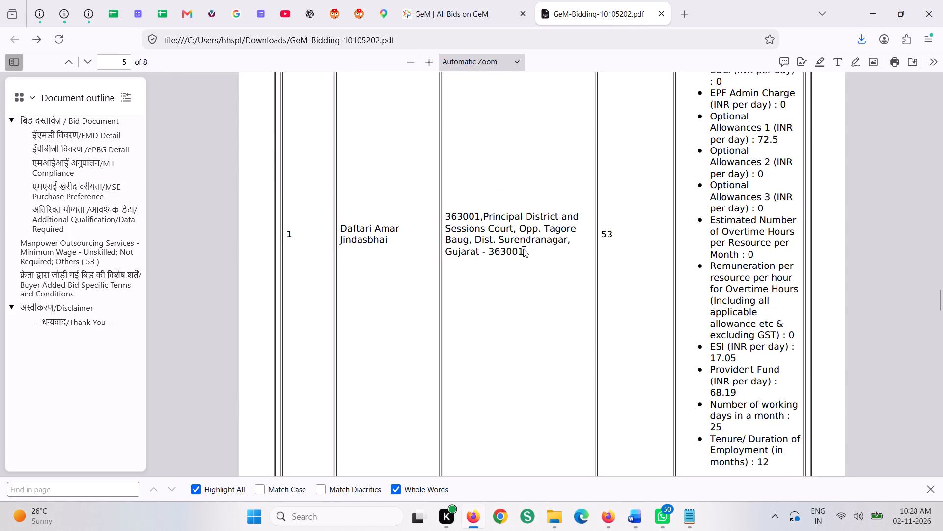
pyautogui.doubleClick(533, 238)
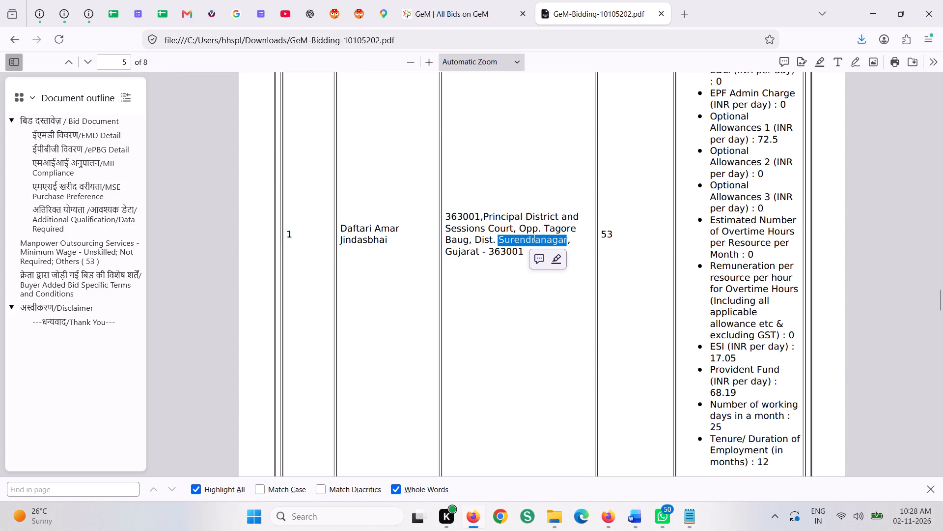
pyautogui.hotkey('ctrl', 'c')
pyautogui.hotkey('alt', 'Tab')
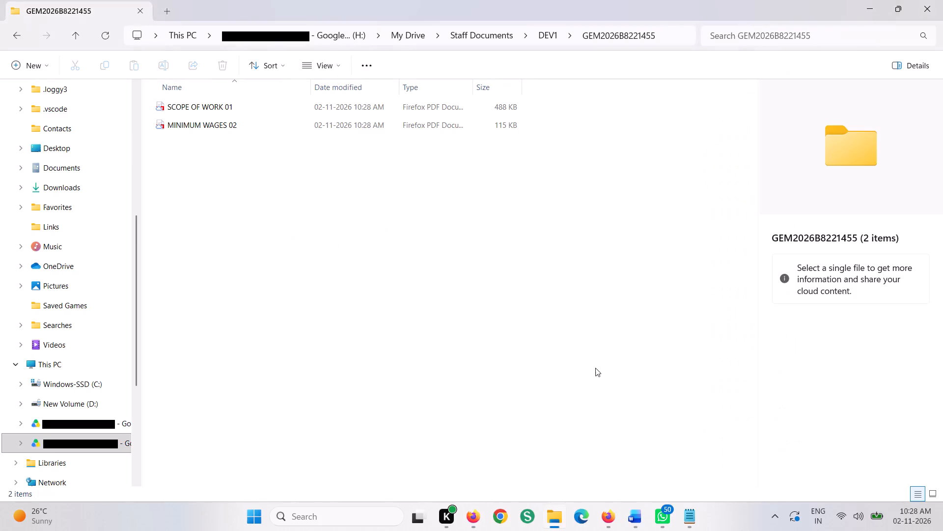
pyautogui.hotkey('alt', 'Tab')
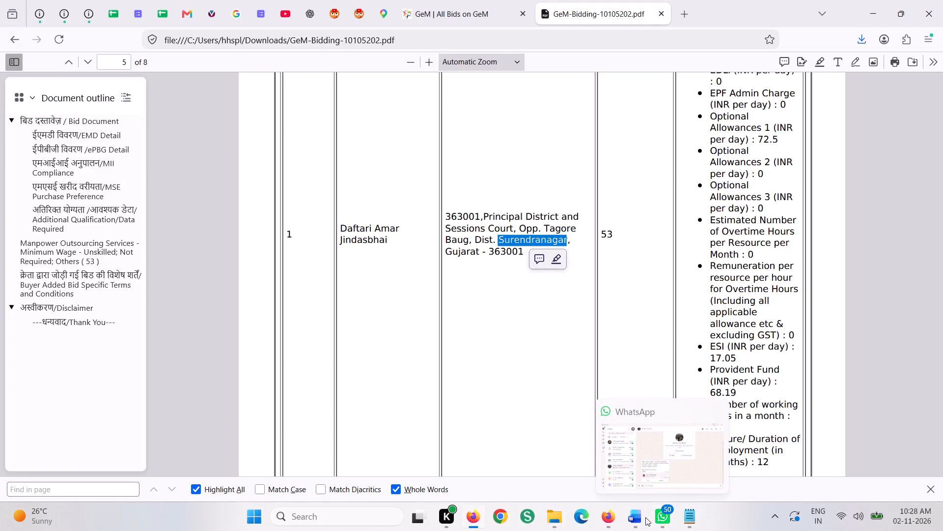
# Switch to the REQUIRED DOCUMENTS file in Word and delete the old list from the shop act location onward.
pyautogui.click(639, 517)
pyautogui.scroll(1, 444, 368)
pyautogui.click(426, 341)
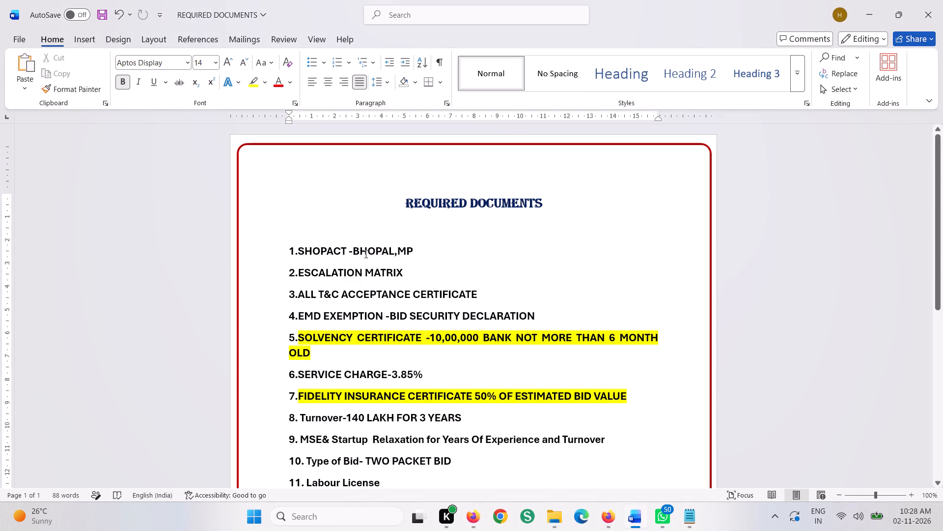
pyautogui.moveTo(357, 250); pyautogui.dragTo(629, 425)
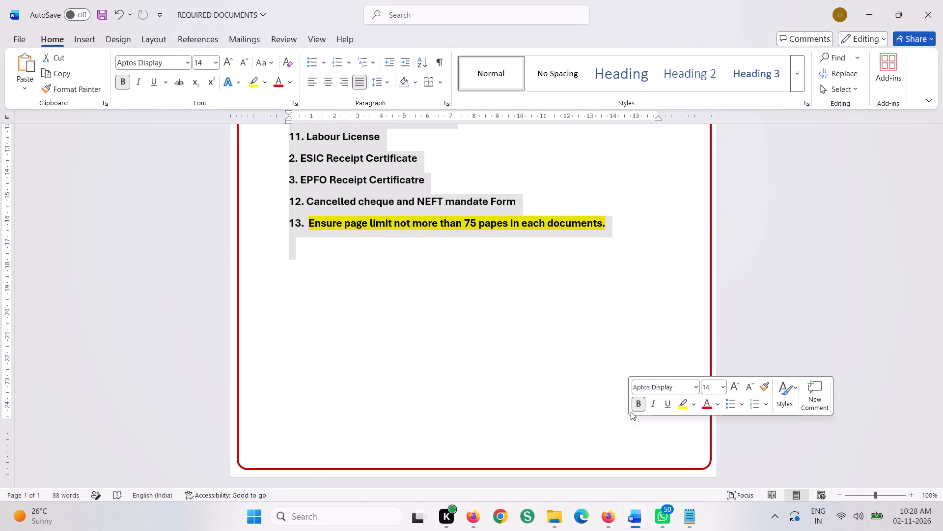
pyautogui.press('BackSpace')
# Add a numbered line "2." and complete item 1 with the copied district so it reads "SHOPACT –Surendranagar,GJ".
pyautogui.press('Return')
pyautogui.write('2.')
pyautogui.hotkey('ctrl', 'v')
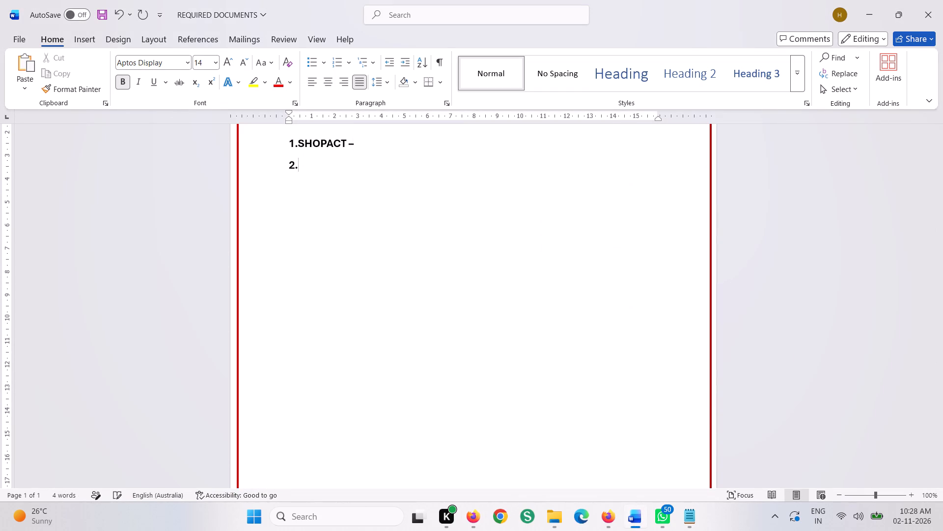
pyautogui.hotkey('ctrl', 'z')
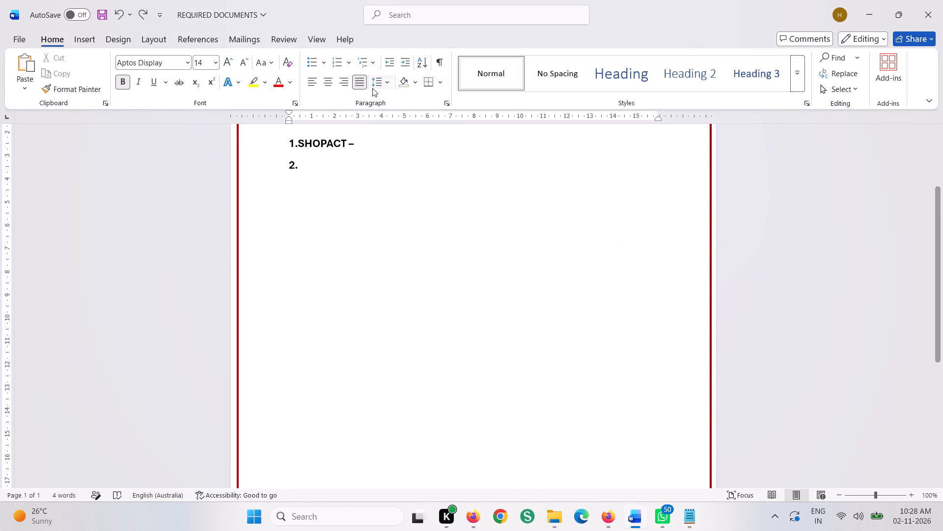
pyautogui.click(356, 139)
pyautogui.hotkey('ctrl', 'v')
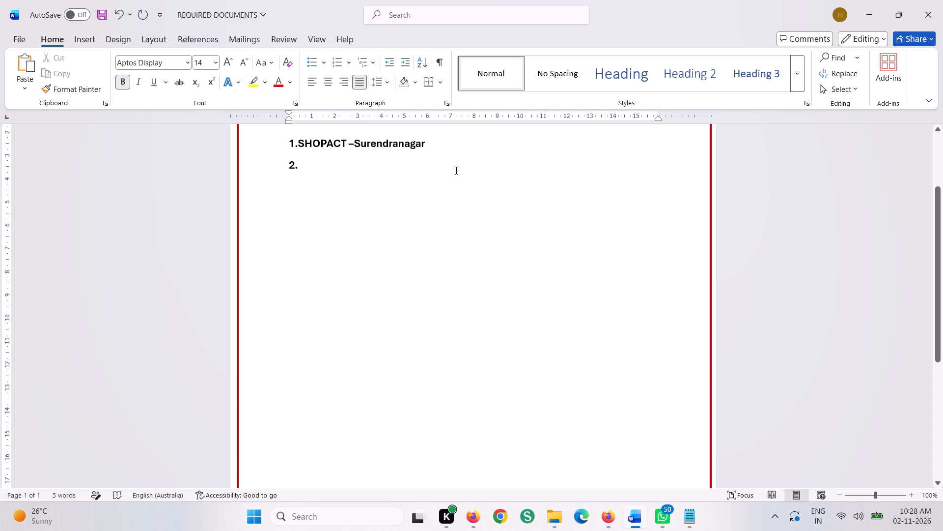
pyautogui.write(',GJ')
pyautogui.press('Return')
pyautogui.press('2')
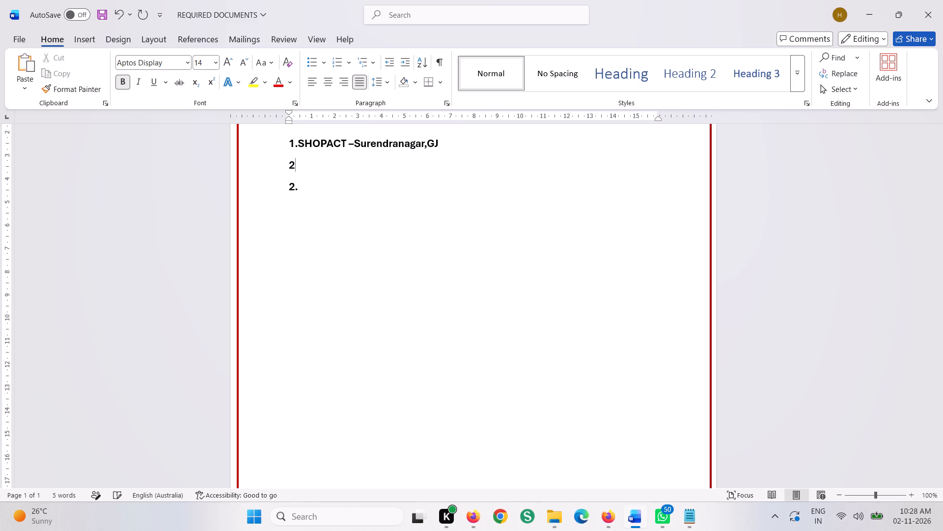
pyautogui.press('BackSpace')
pyautogui.press('BackSpace')
# Copy the word "Turnover" from the bid document's first page into item 2 of the Word list, followed by a hyphen.
pyautogui.click(339, 163)
pyautogui.hotkey('alt', 'Tab')
pyautogui.scroll(12, 553, 340)
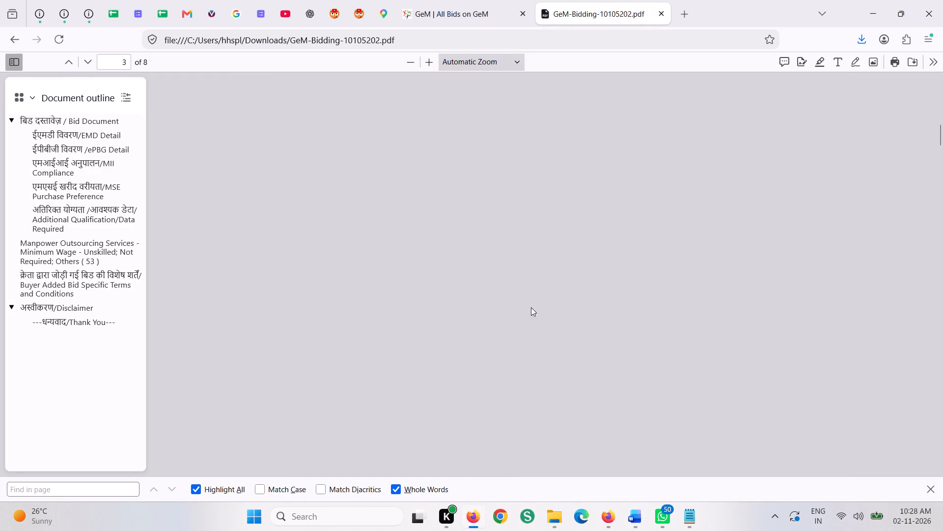
pyautogui.scroll(4, 526, 293)
pyautogui.scroll(-2, 522, 293)
pyautogui.scroll(1, 450, 191)
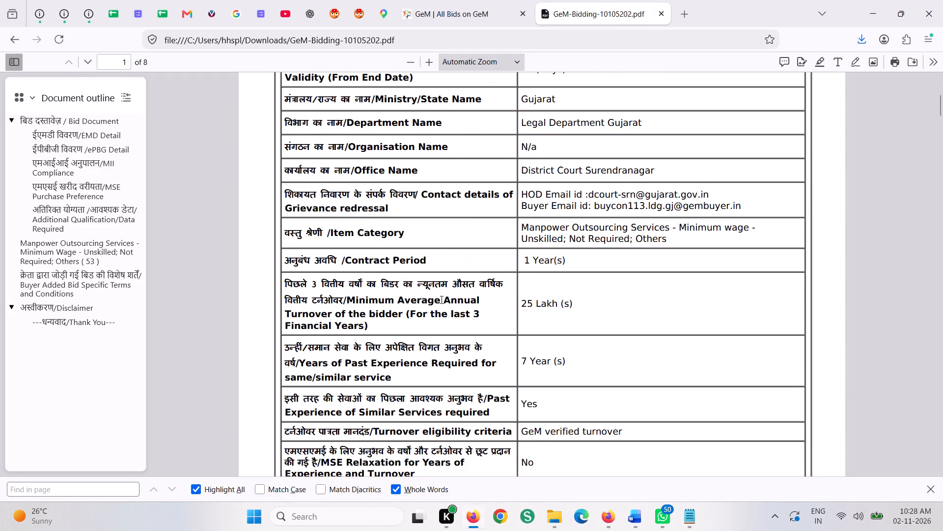
pyautogui.doubleClick(316, 314)
pyautogui.hotkey('ctrl', 'c')
pyautogui.hotkey('ctrl', 'c')
pyautogui.hotkey('alt', 'Tab')
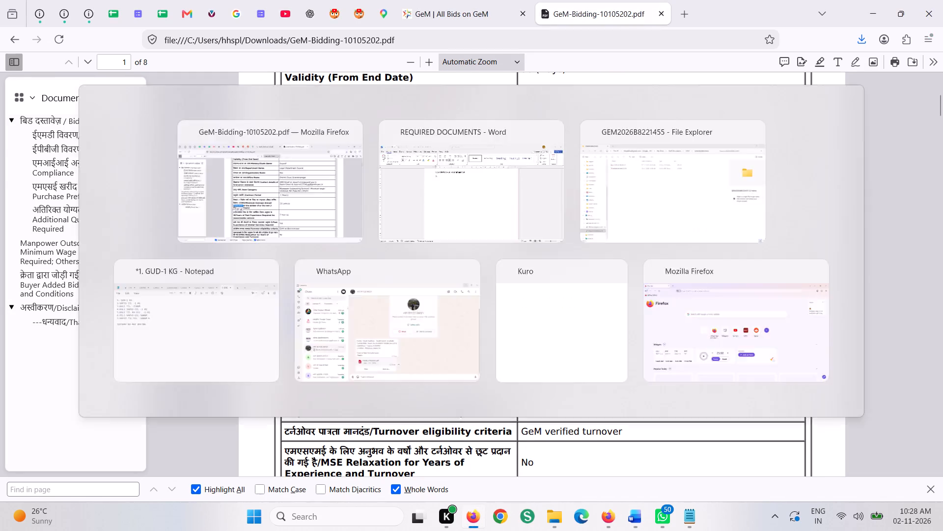
pyautogui.hotkey('ctrl', 'v')
pyautogui.press('-')
# Check the turnover requirement in the bid document and complete item 2 with "25 LAKH FOR 3 YEARS".
pyautogui.hotkey('alt', 'Tab')
pyautogui.hotkey('alt', 'Tab')
pyautogui.write('25')
pyautogui.press('space')
pyautogui.write('L')
pyautogui.press('a')
pyautogui.press('k')
pyautogui.press('h')
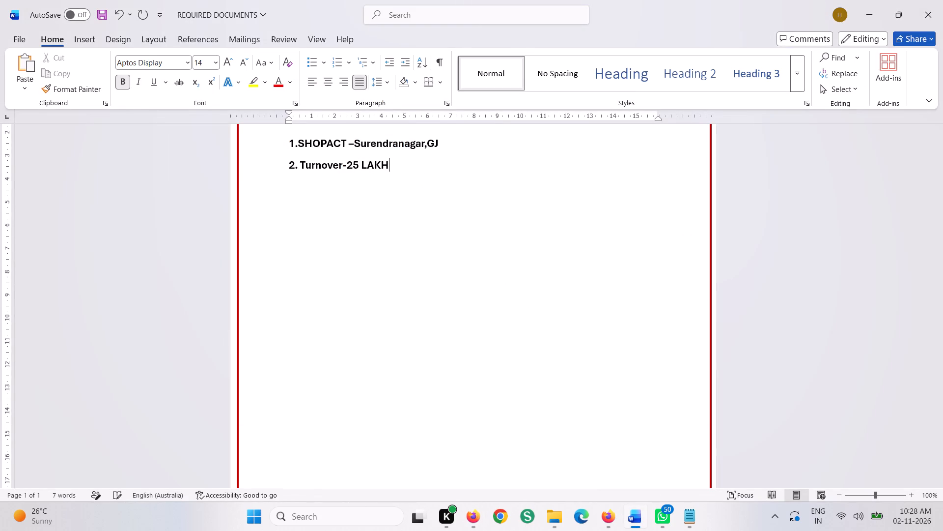
pyautogui.press('space')
pyautogui.write('FOR')
pyautogui.press('space')
pyautogui.press('3')
pyautogui.press('space')
pyautogui.press('y')
pyautogui.press('e')
pyautogui.write('AR')
pyautogui.press('s')
pyautogui.press('space')
# Add item 3 with "MSE Relaxation for Years of Experience and Turnover" copied from the bid document, joined onto one line.
pyautogui.press('Return')
pyautogui.press('3')
pyautogui.press('.')
pyautogui.hotkey('alt', 'Tab')
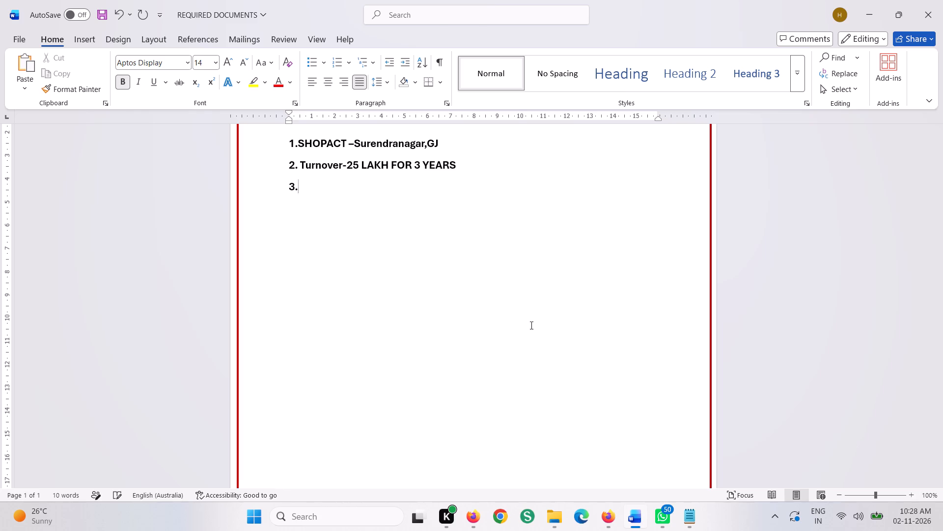
pyautogui.scroll(-1, 368, 339)
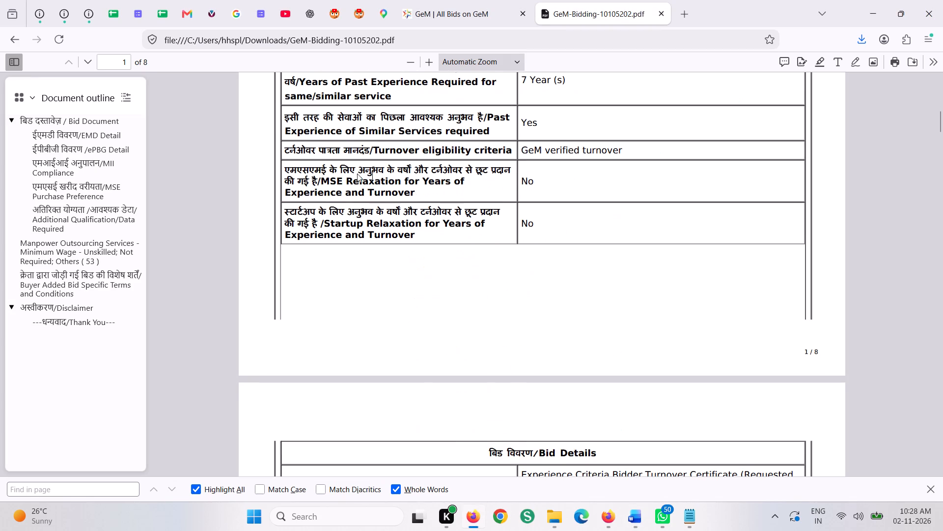
pyautogui.click(323, 178)
pyautogui.moveTo(323, 178); pyautogui.dragTo(413, 191)
pyautogui.hotkey('ctrl', 'c')
pyautogui.hotkey('ctrl', 'c')
pyautogui.hotkey('alt', 'Tab')
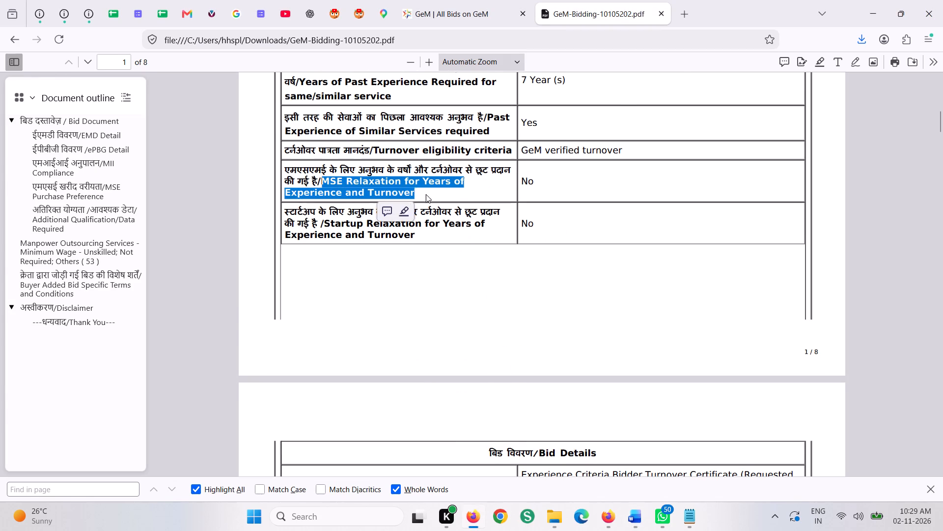
pyautogui.hotkey('ctrl', 'v')
pyautogui.click(286, 205)
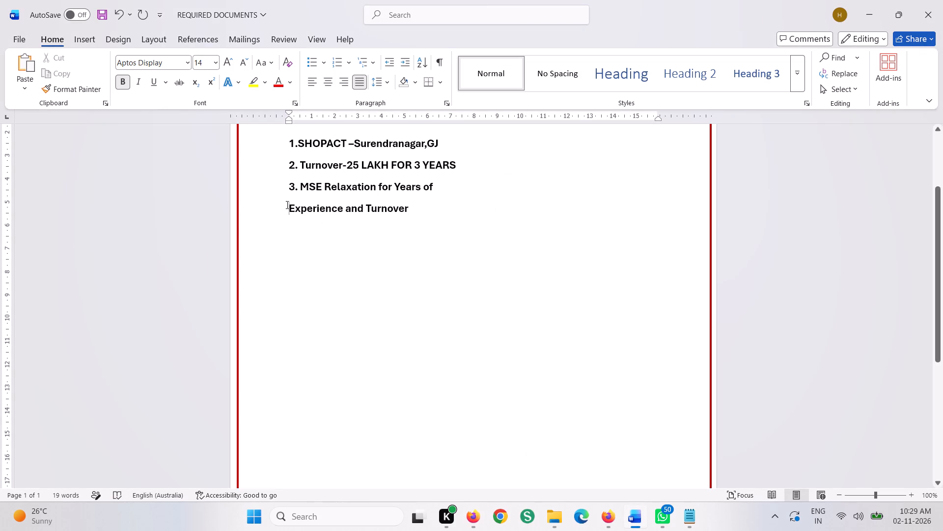
pyautogui.press('BackSpace')
pyautogui.press('space')
# Insert "& Startup" after "MSE" in item 3, copying the word Startup from the bid document.
pyautogui.hotkey('alt', 'Tab')
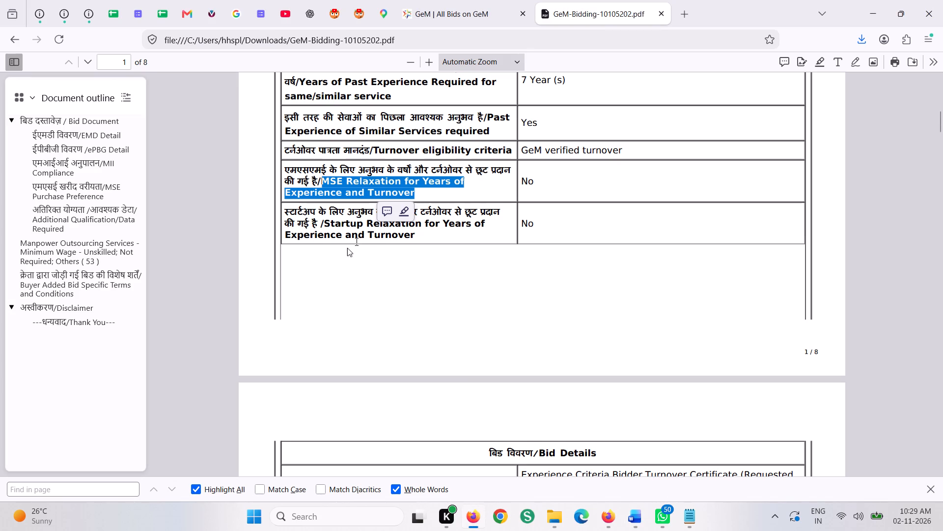
pyautogui.doubleClick(337, 224)
pyautogui.hotkey('ctrl', 'c')
pyautogui.hotkey('ctrl', 'c')
pyautogui.hotkey('alt', 'Tab')
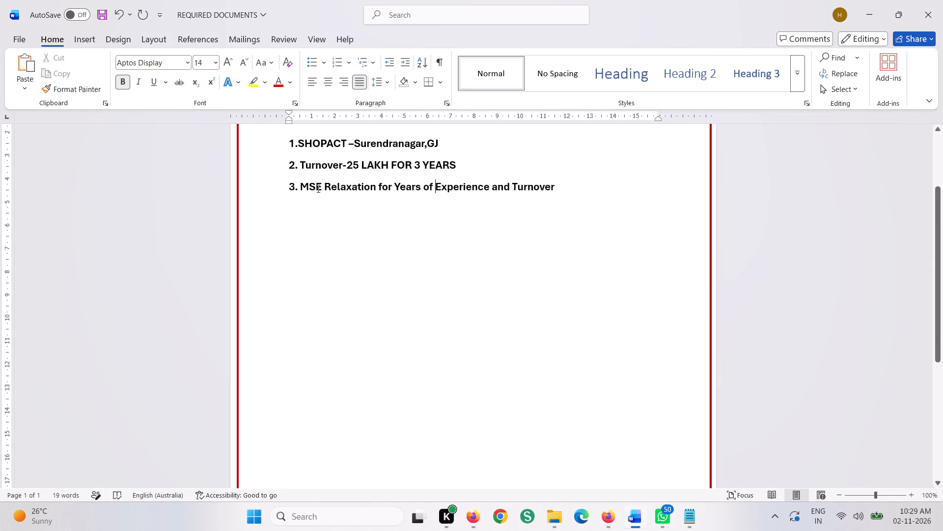
pyautogui.click(322, 184)
pyautogui.write('&')
pyautogui.press('space')
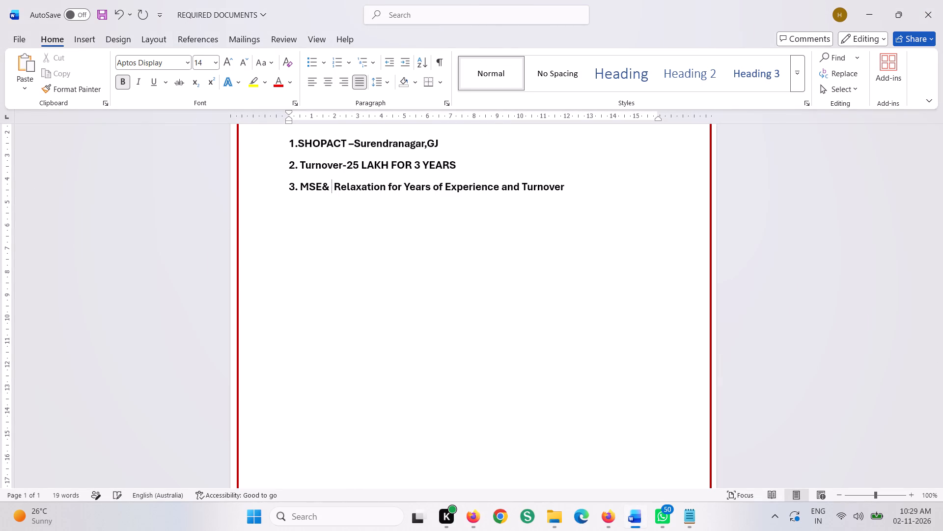
pyautogui.hotkey('ctrl', 'v')
# Check the MSE and startup relaxation answers in the bid document and append "- NO" to item 3.
pyautogui.hotkey('alt', 'Tab')
pyautogui.hotkey('alt', 'Tab')
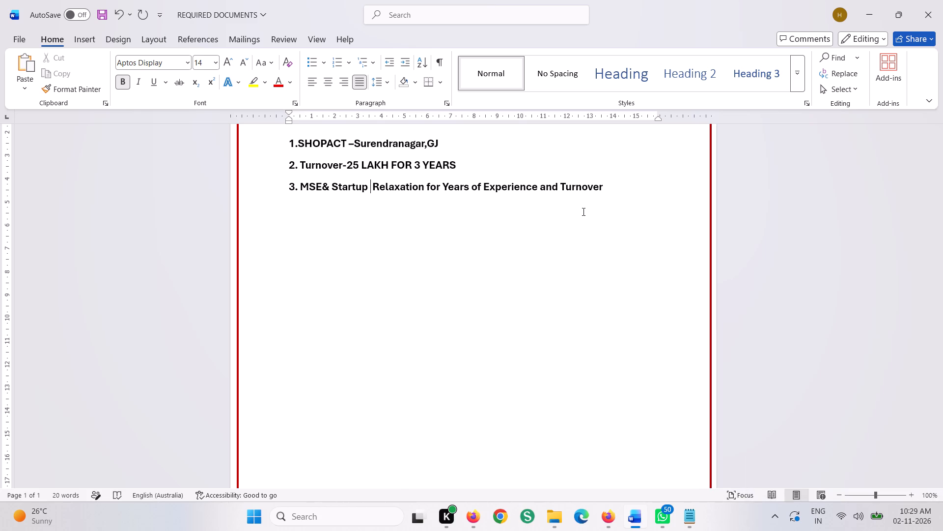
pyautogui.hotkey('alt', 'Tab')
pyautogui.hotkey('alt', 'Tab')
pyautogui.click(624, 185)
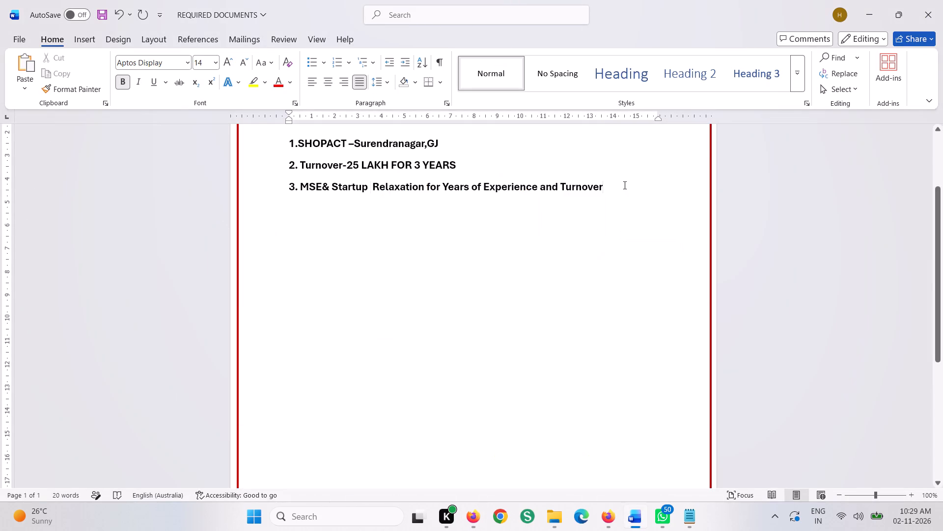
pyautogui.write('- NO')
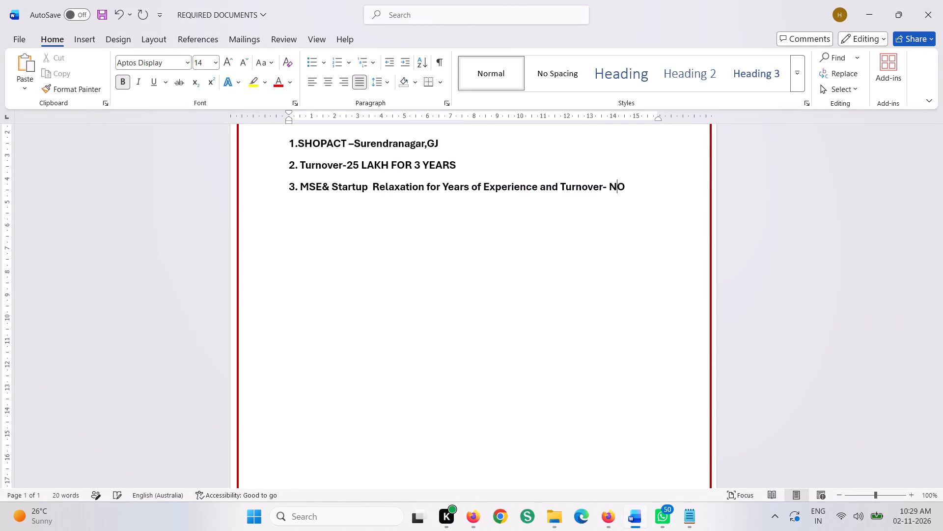
pyautogui.press('space')
# Add item 4 with the label "Type of Bid" copied from the bid document, followed by a hyphen.
pyautogui.press('Return')
pyautogui.write('4.')
pyautogui.hotkey('alt', 'Tab')
pyautogui.scroll(-1, 547, 237)
pyautogui.scroll(-1, 482, 237)
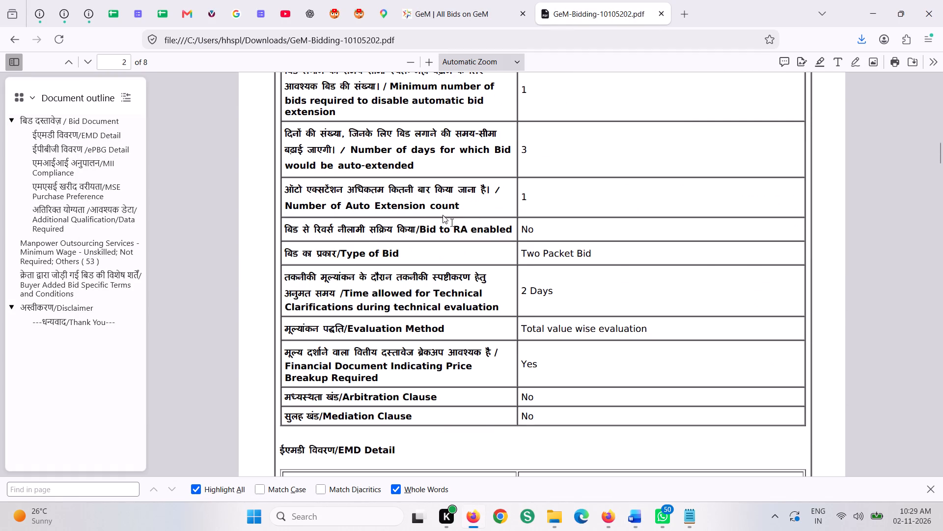
pyautogui.click(347, 254)
pyautogui.moveTo(347, 254); pyautogui.dragTo(407, 249)
pyautogui.hotkey('ctrl', 'c')
pyautogui.hotkey('ctrl', 'c')
pyautogui.hotkey('alt', 'Tab')
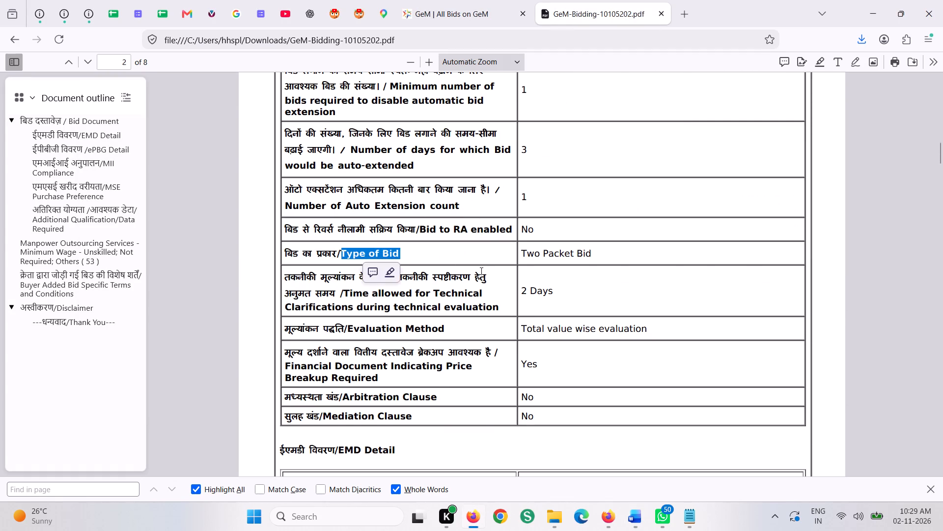
pyautogui.hotkey('ctrl', 'v')
pyautogui.press('-')
# Complete item 4 with the bid type "Two Packet Bid" copied from the bid document.
pyautogui.hotkey('alt', 'Tab')
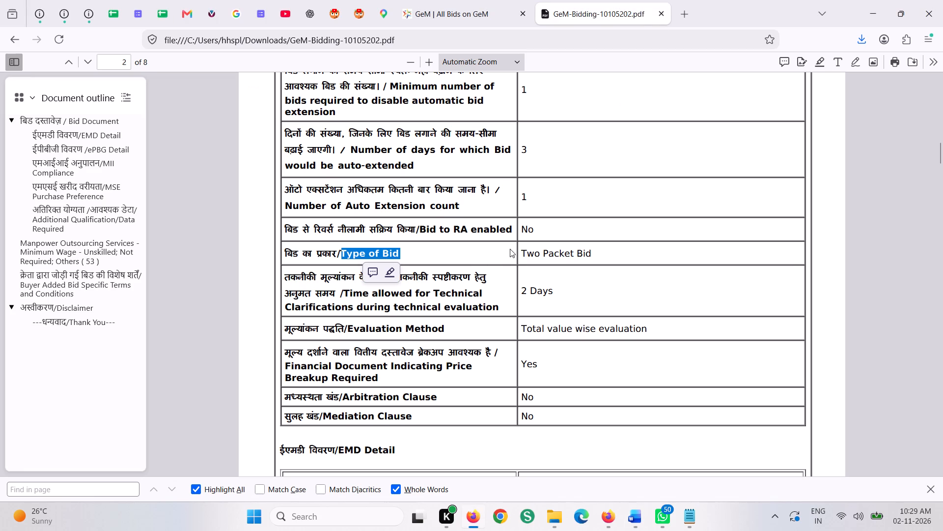
pyautogui.tripleClick(539, 248)
pyautogui.hotkey('ctrl', 'c')
pyautogui.hotkey('ctrl', 'c')
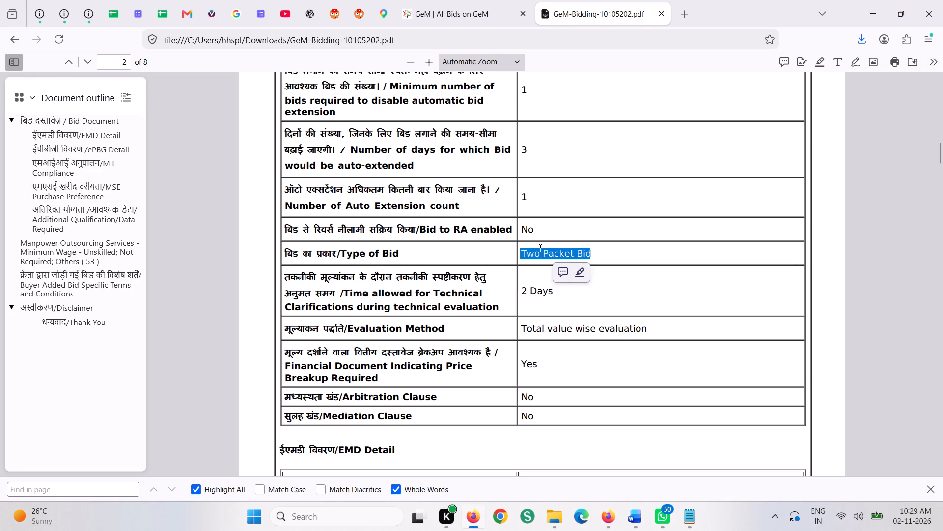
pyautogui.hotkey('alt', 'Tab')
pyautogui.hotkey('ctrl', 'v')
# Start item 5 below the Type of Bid item in the Word requirements list.
pyautogui.press('Return')
pyautogui.write('5.')
pyautogui.hotkey('alt', 'Tab')
# View the minimum wages undertaking 1793359245.pdf linked in the bid document and return to the bid document.
pyautogui.scroll(-5, 537, 273)
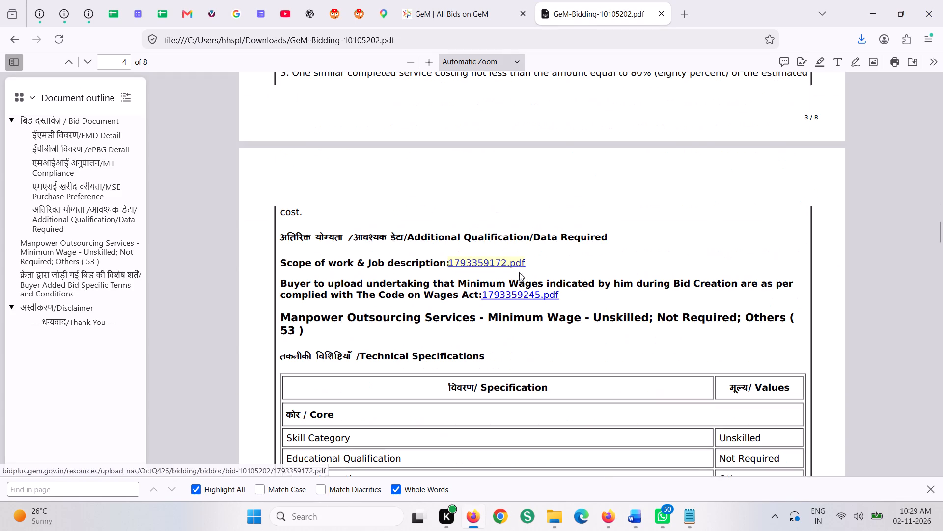
pyautogui.click(488, 296)
pyautogui.scroll(7, 545, 262)
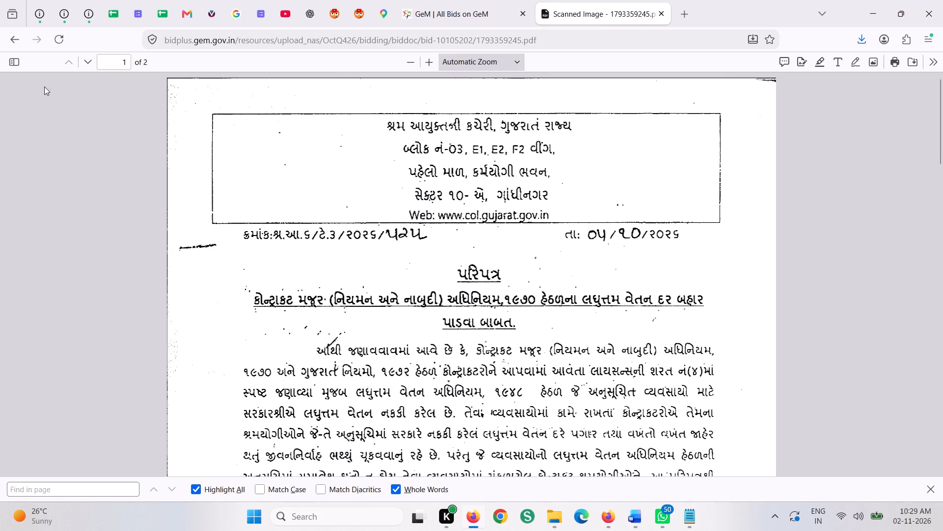
pyautogui.click(18, 40)
# Save the bid document as GeM-Bidding-10105202 PDF in the GEM2026B8221455 folder inside DEV1.
pyautogui.click(552, 522)
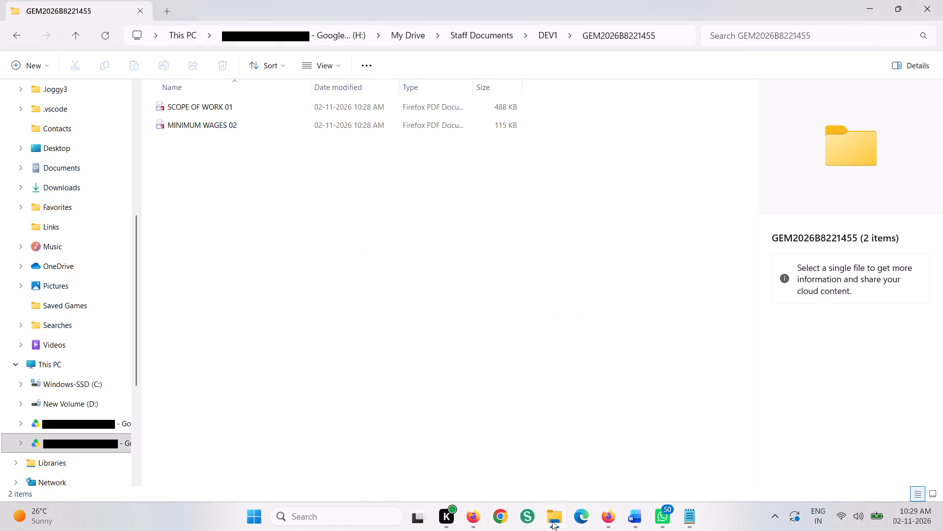
pyautogui.click(552, 521)
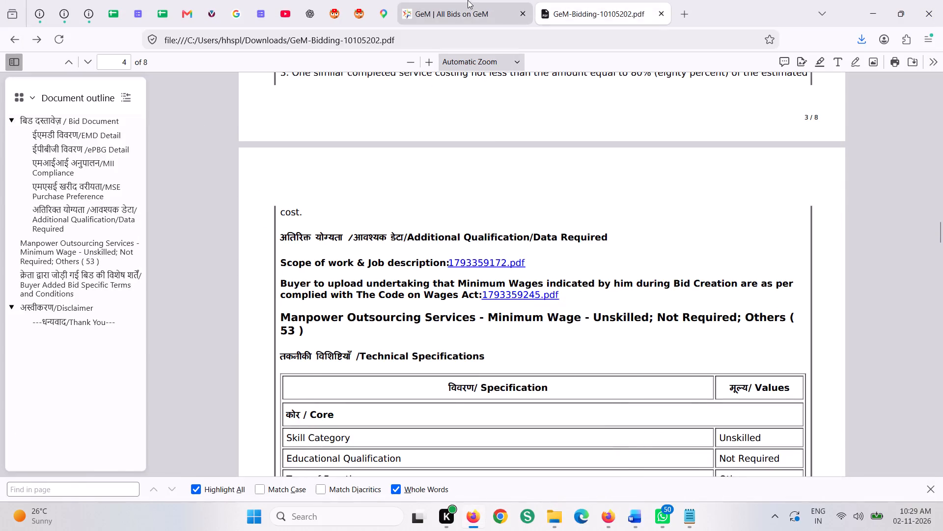
pyautogui.click(468, 0)
pyautogui.click(592, 0)
pyautogui.click(913, 62)
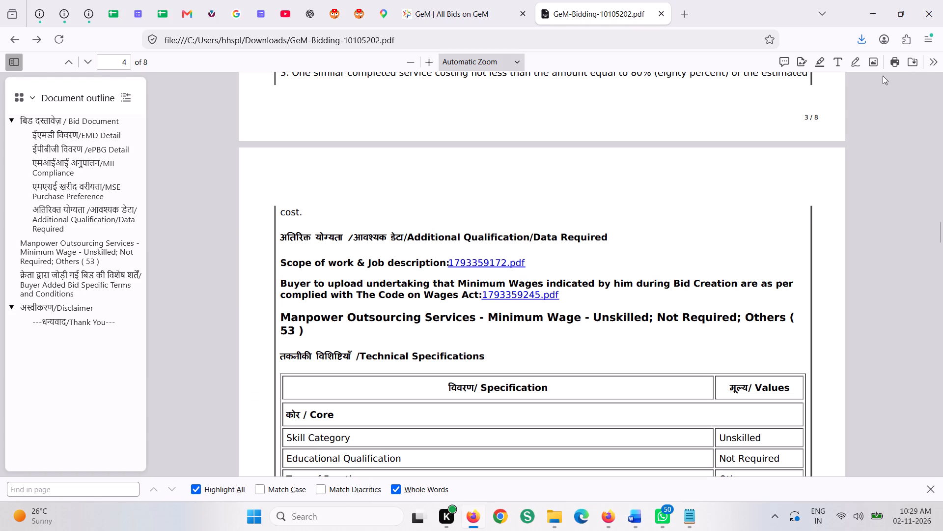
pyautogui.scroll(8, 329, 238)
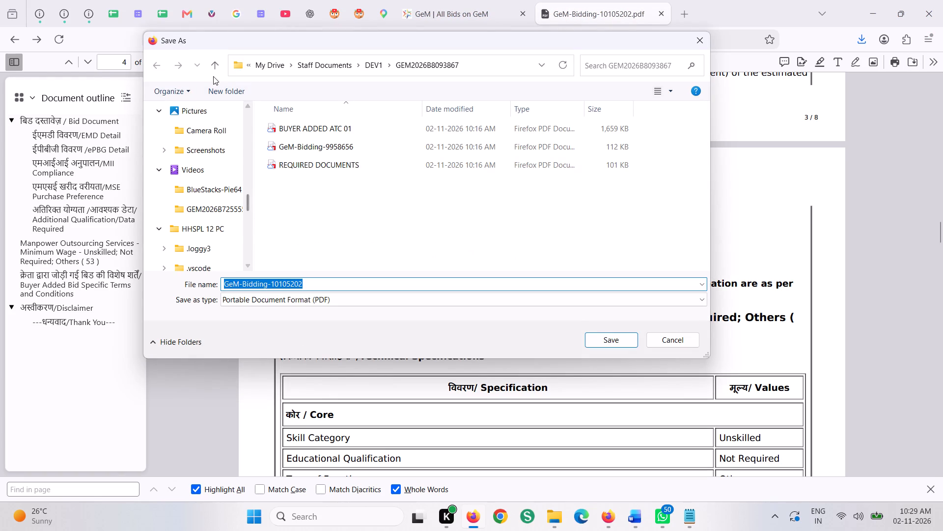
pyautogui.click(211, 70)
pyautogui.scroll(6, 310, 149)
pyautogui.doubleClick(319, 134)
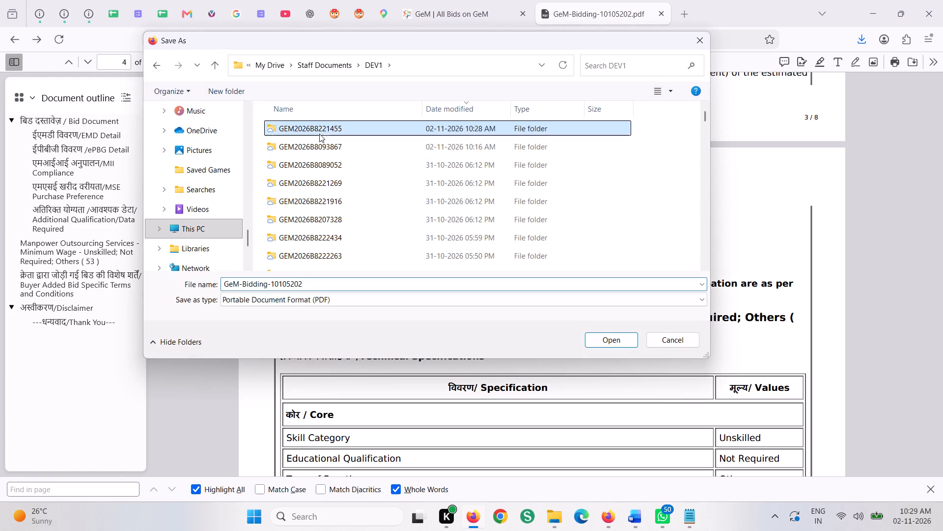
pyautogui.click(323, 283)
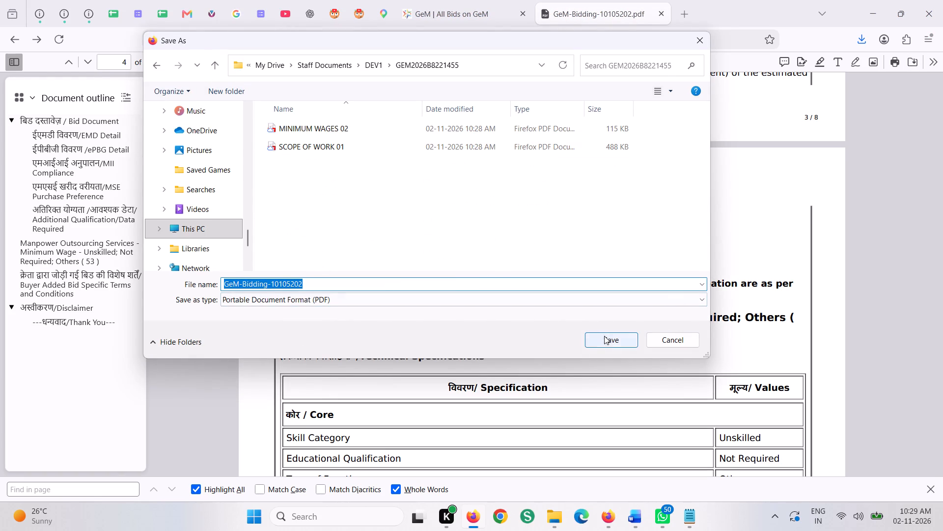
pyautogui.click(604, 336)
# Fill item 5 in Word with the "Bidder financial standing" text copied from the bid document's buyer-added terms.
pyautogui.scroll(-9, 552, 316)
pyautogui.scroll(3, 522, 291)
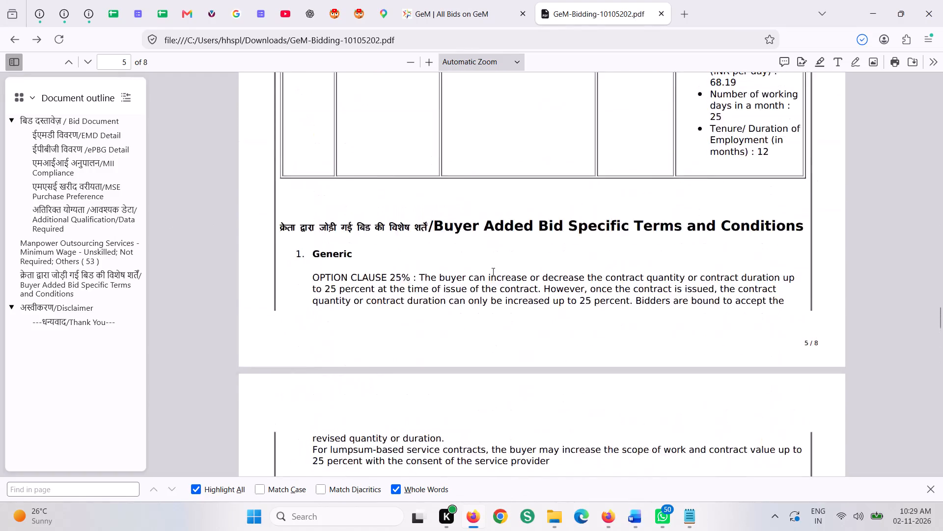
pyautogui.scroll(-1, 465, 269)
pyautogui.click(315, 224)
pyautogui.moveTo(315, 224); pyautogui.dragTo(409, 233)
pyautogui.hotkey('ctrl', 'c')
pyautogui.hotkey('ctrl', 'c')
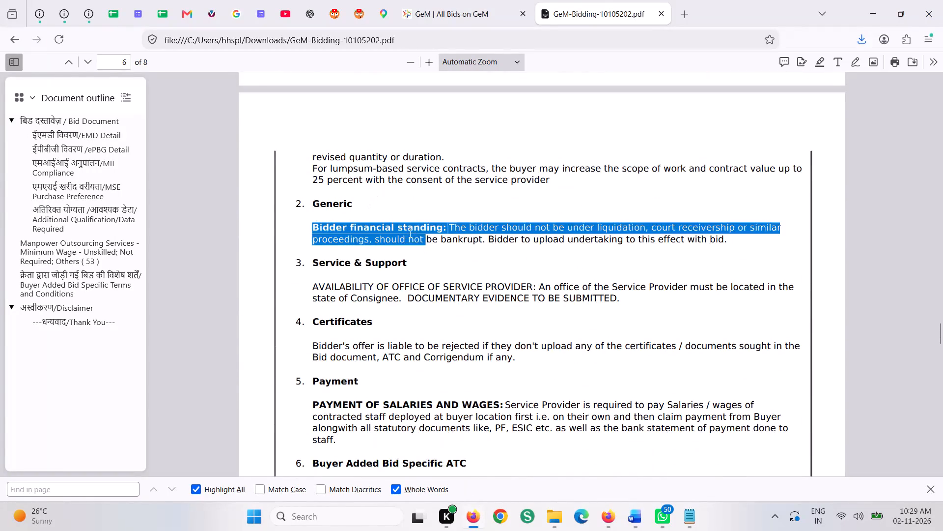
pyautogui.moveTo(409, 233); pyautogui.dragTo(427, 220)
pyautogui.hotkey('ctrl', 'c')
pyautogui.hotkey('ctrl', 'c')
pyautogui.hotkey('alt', 'Tab')
pyautogui.click(484, 196)
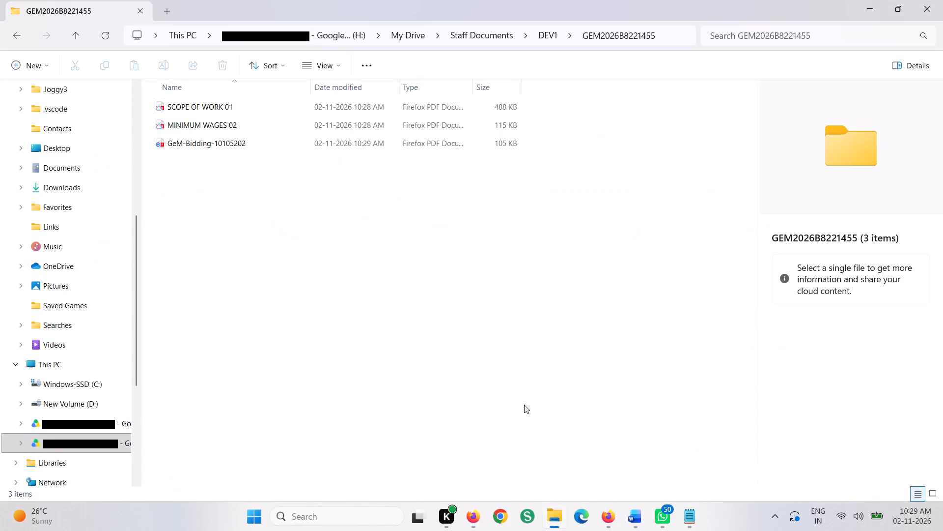
pyautogui.click(638, 516)
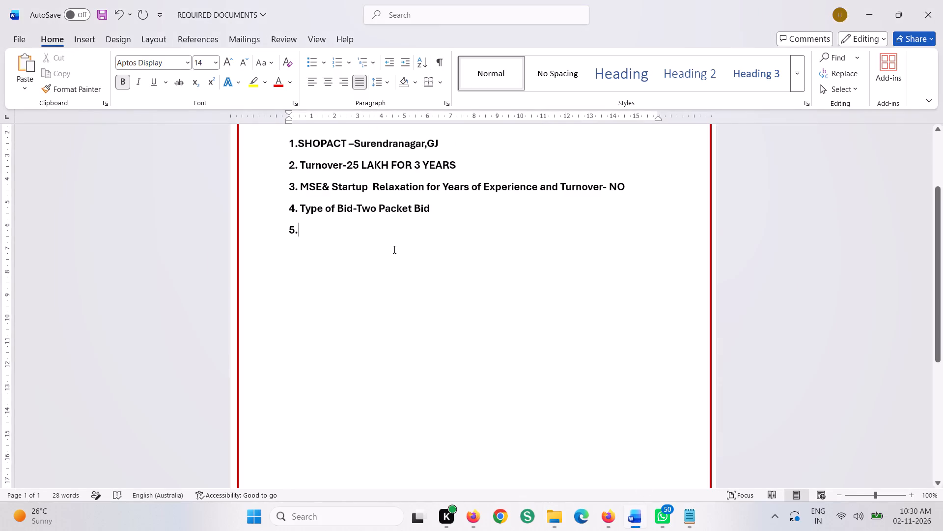
pyautogui.hotkey('ctrl', 'v')
# Start item 6 below the bidder financial standing item in the Word list.
pyautogui.press('Return')
pyautogui.write('6.')
pyautogui.hotkey('alt', 'Tab')
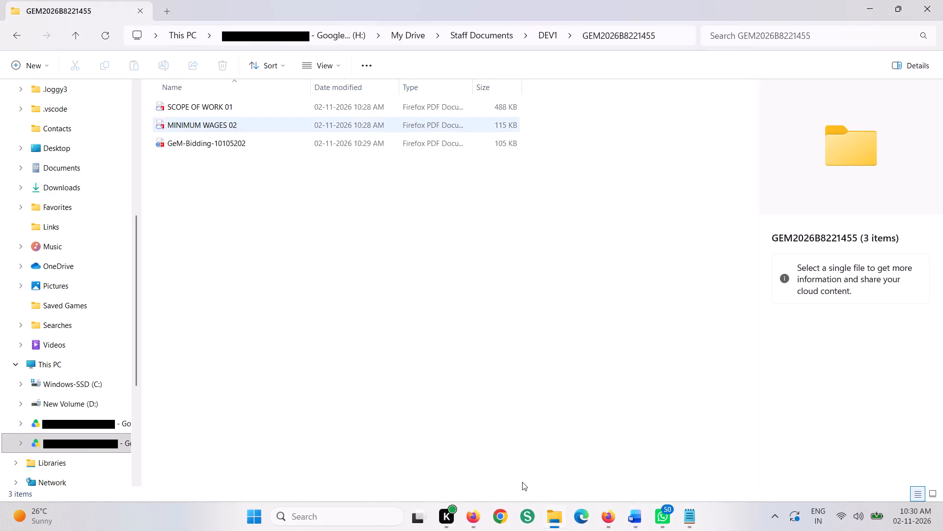
# Open the buyer-uploaded ATC document linked in the bid document and skim its pages.
pyautogui.click(471, 523)
pyautogui.scroll(-1, 352, 340)
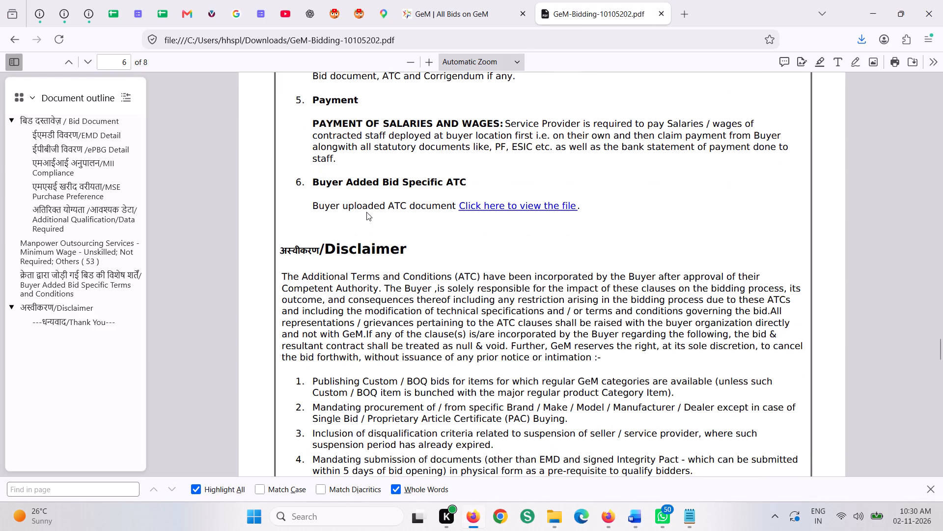
pyautogui.click(473, 206)
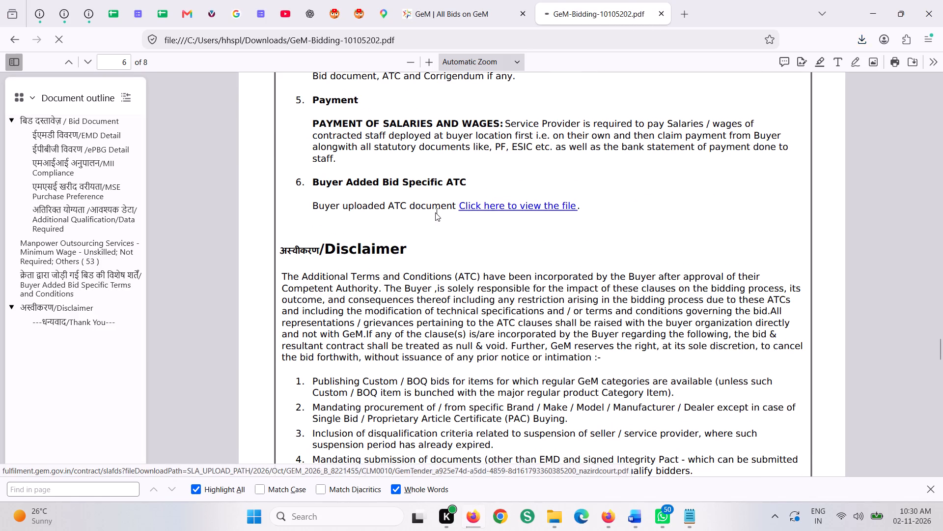
pyautogui.click(393, 239)
pyautogui.scroll(1, 402, 244)
pyautogui.scroll(-2, 405, 245)
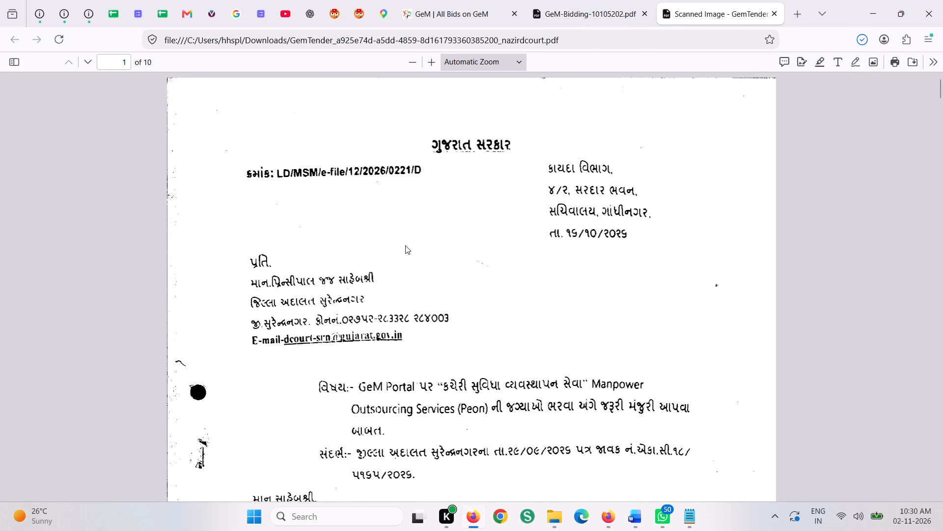
pyautogui.scroll(-20, 405, 245)
pyautogui.scroll(-2, 405, 245)
pyautogui.scroll(13, 406, 247)
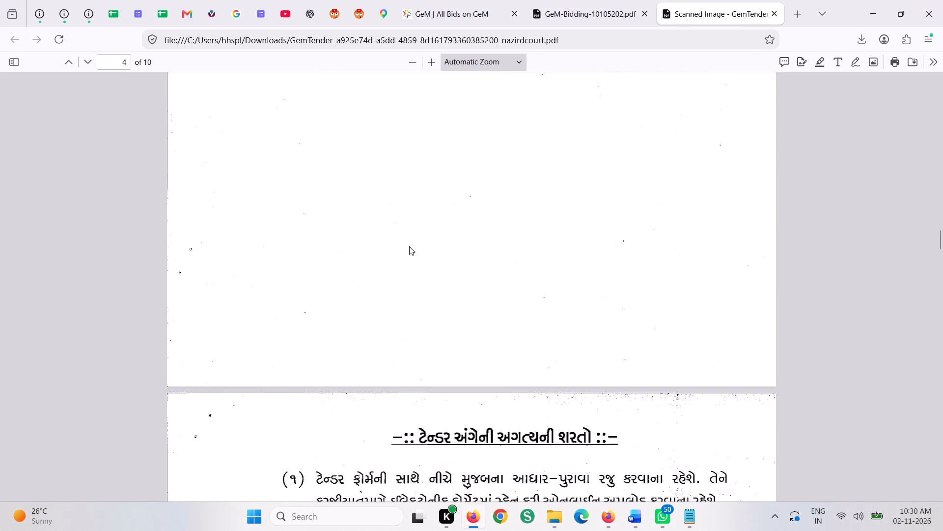
pyautogui.scroll(14, 409, 246)
# Open the scope of work attachment 1793359172.pdf from the bid document and examine its tender conditions and required documents.
pyautogui.click(614, 0)
pyautogui.scroll(7, 471, 274)
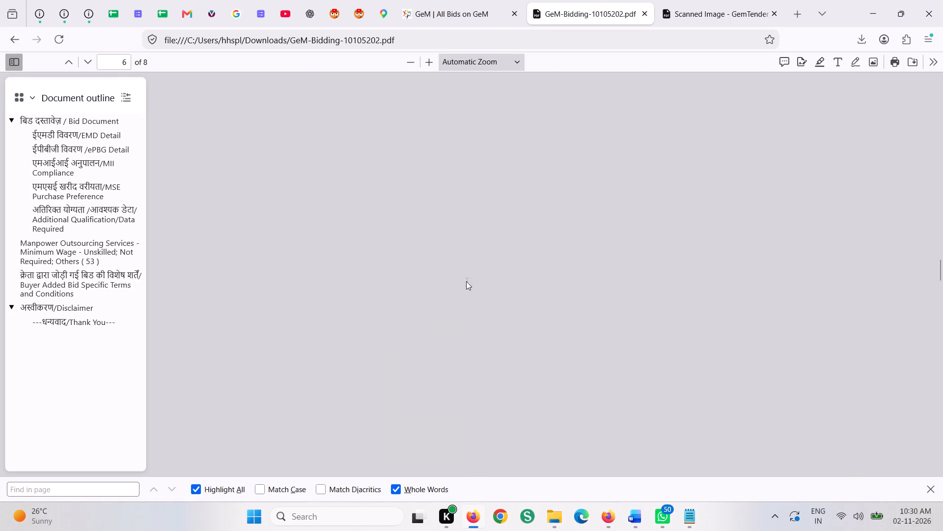
pyautogui.scroll(7, 466, 281)
pyautogui.scroll(-7, 463, 280)
pyautogui.click(470, 160)
pyautogui.click(355, 263)
pyautogui.scroll(12, 378, 269)
pyautogui.scroll(-14, 389, 277)
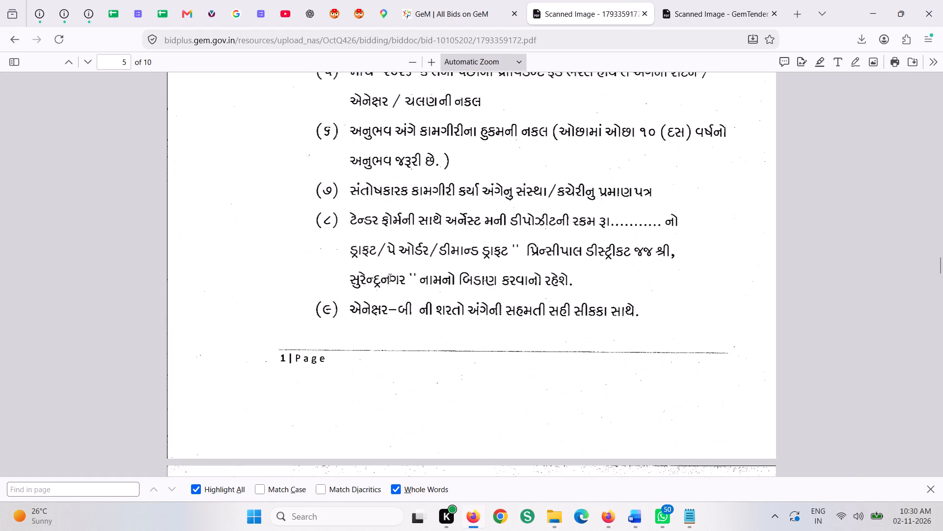
pyautogui.scroll(-19, 389, 277)
pyautogui.scroll(3, 389, 277)
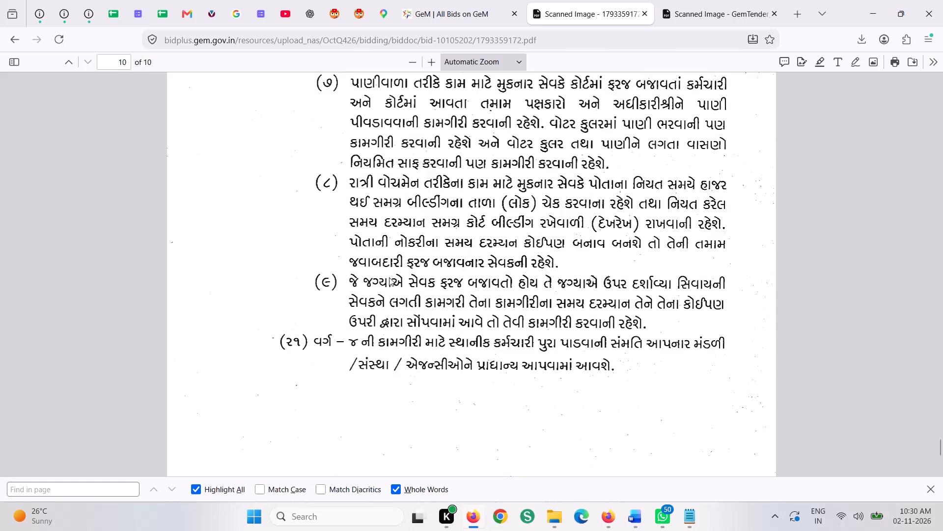
pyautogui.scroll(-5, 389, 277)
pyautogui.scroll(3, 389, 277)
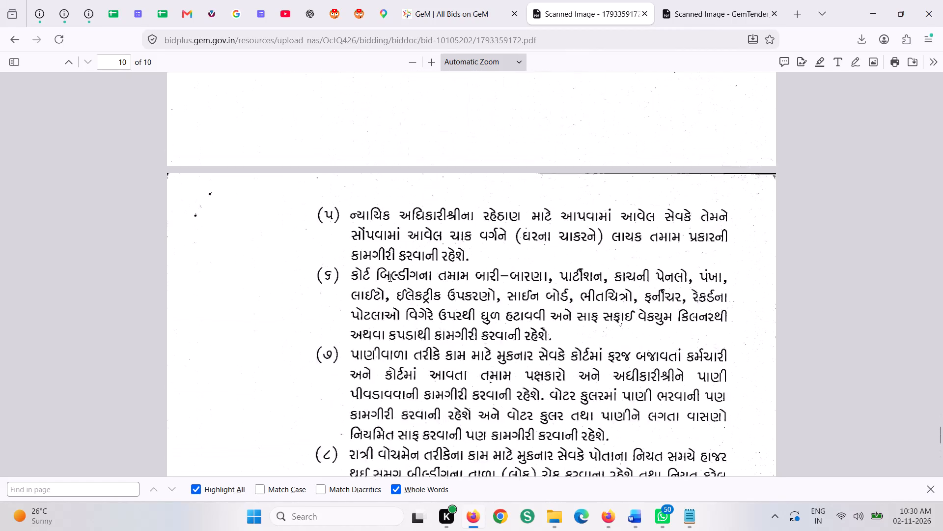
pyautogui.scroll(2, 389, 277)
pyautogui.scroll(-2, 389, 277)
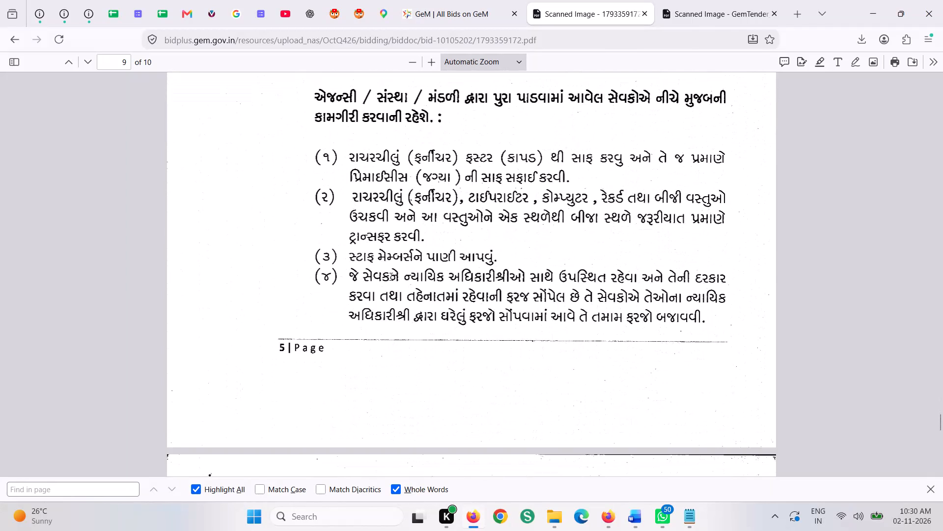
pyautogui.scroll(3, 389, 275)
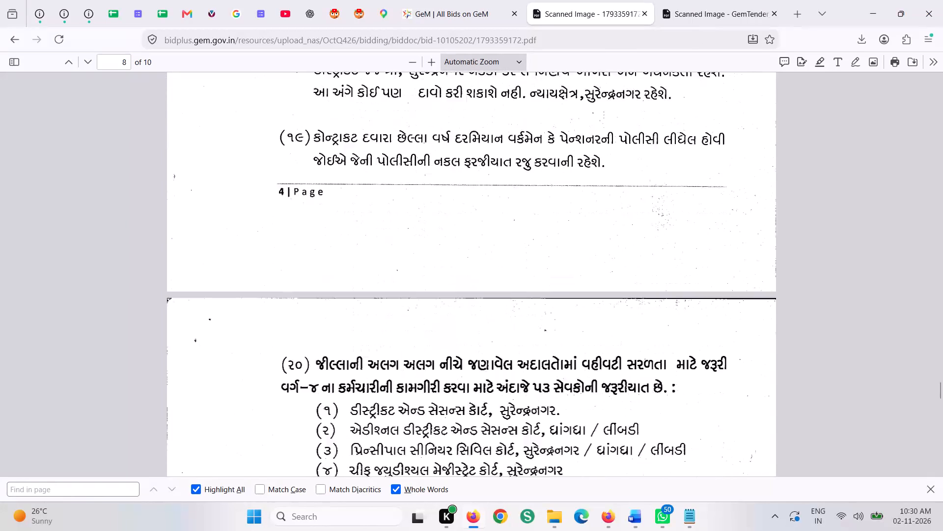
pyautogui.scroll(17, 486, 241)
pyautogui.scroll(5, 447, 276)
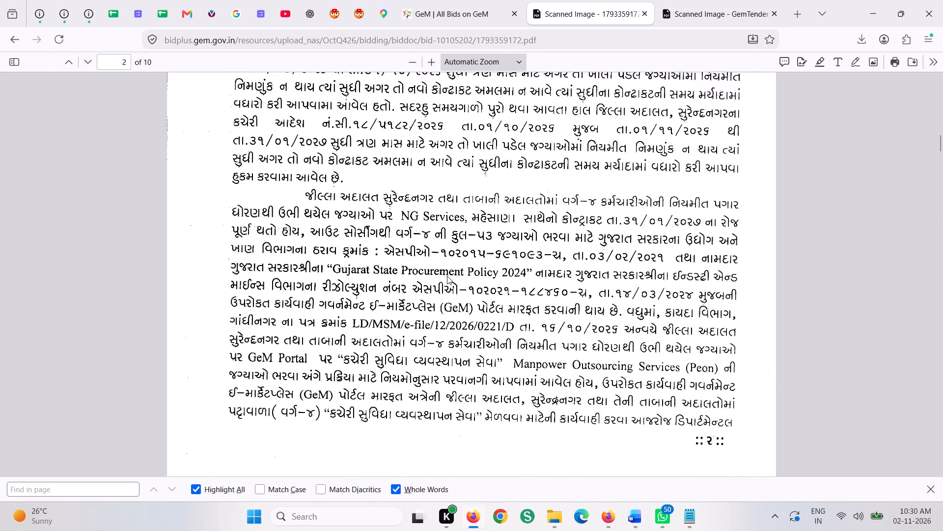
pyautogui.scroll(7, 447, 276)
pyautogui.scroll(-10, 446, 276)
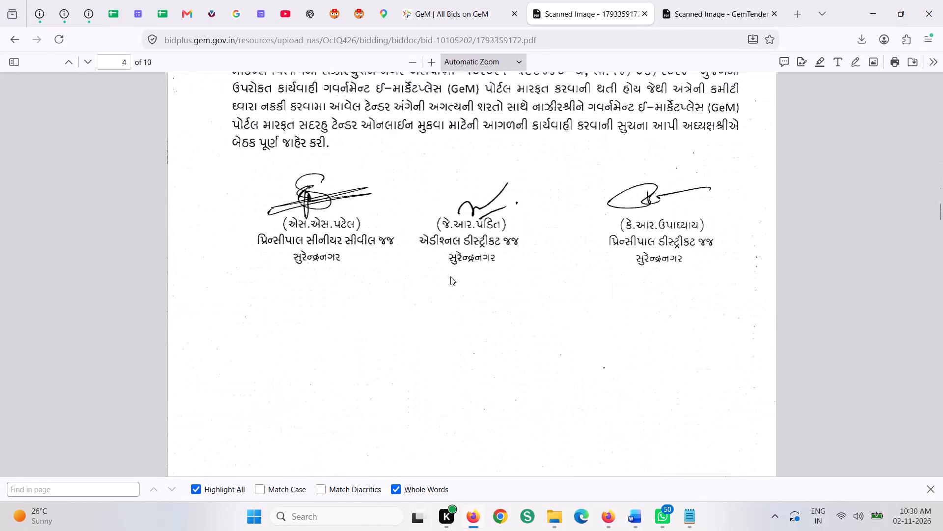
pyautogui.scroll(-3, 450, 276)
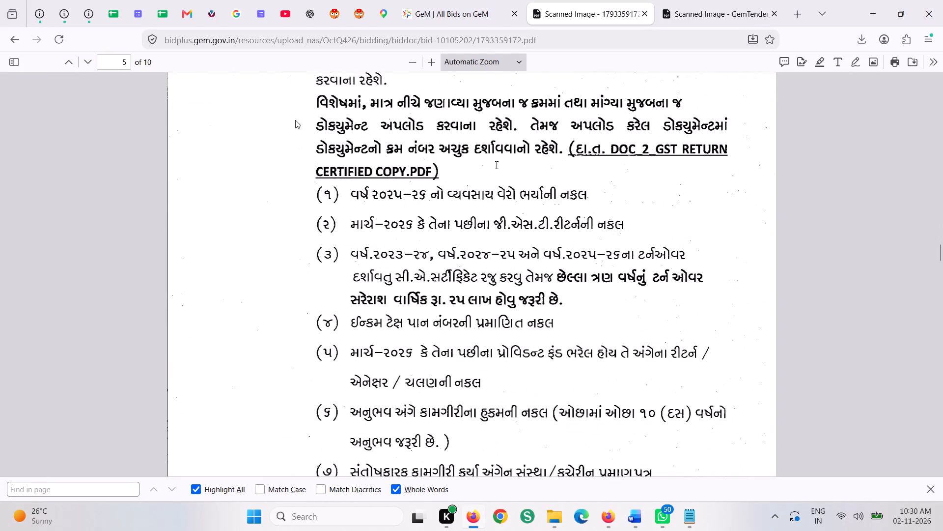
# Capture an image of the nine-point Gujarati required documents list on page 5 of the scope of work PDF.
pyautogui.click(404, 65)
pyautogui.tripleClick(412, 62)
pyautogui.click(412, 62)
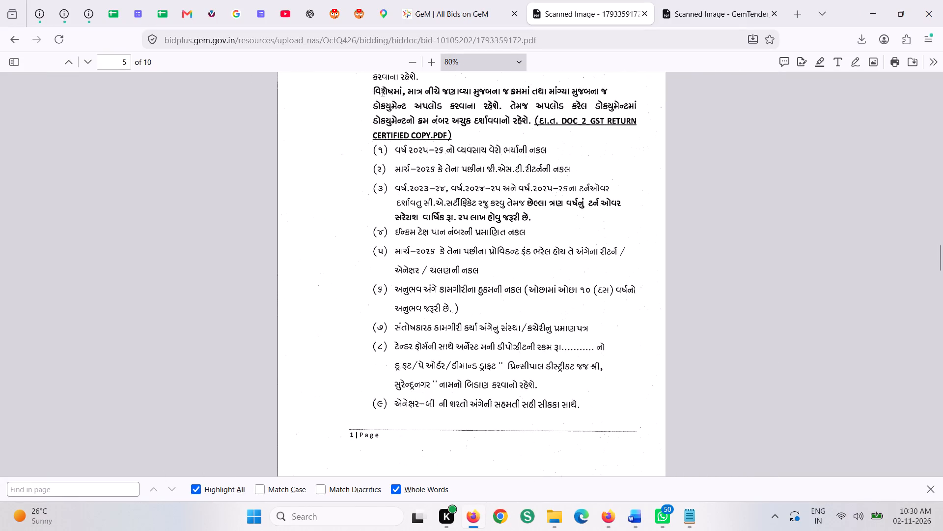
pyautogui.hotkey('ctrl', 'shift', 's')
pyautogui.moveTo(329, 137); pyautogui.dragTo(331, 140)
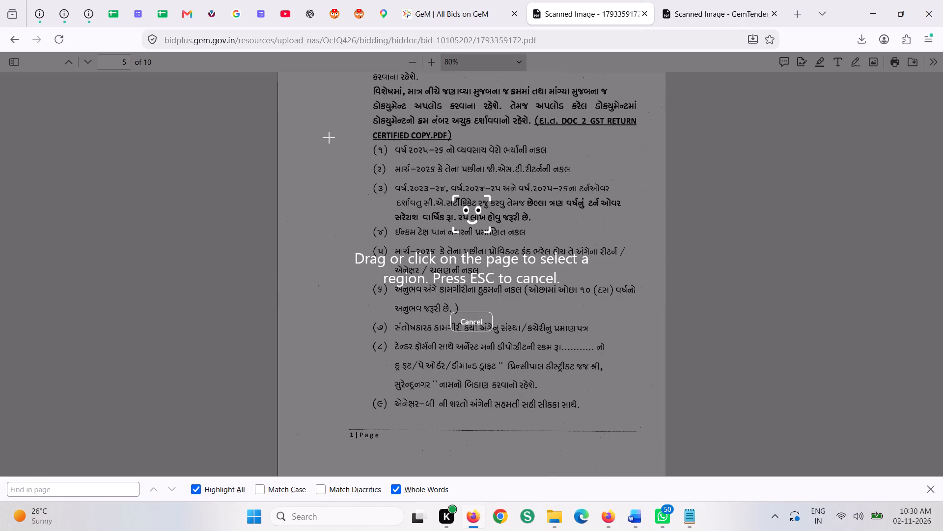
pyautogui.moveTo(331, 140); pyautogui.dragTo(676, 426)
pyautogui.click(585, 445)
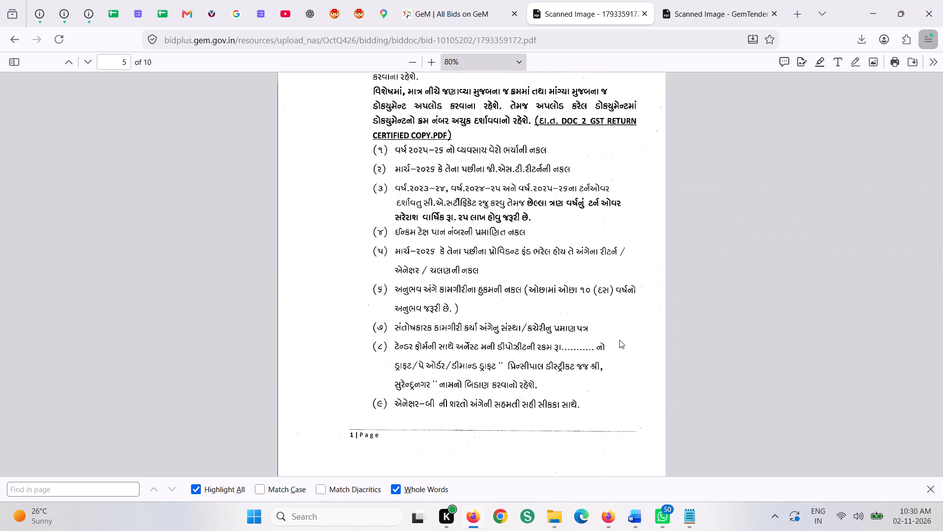
# Run a Google Lens search on the captured list image and translate its Gujarati text into English.
pyautogui.click(239, 17)
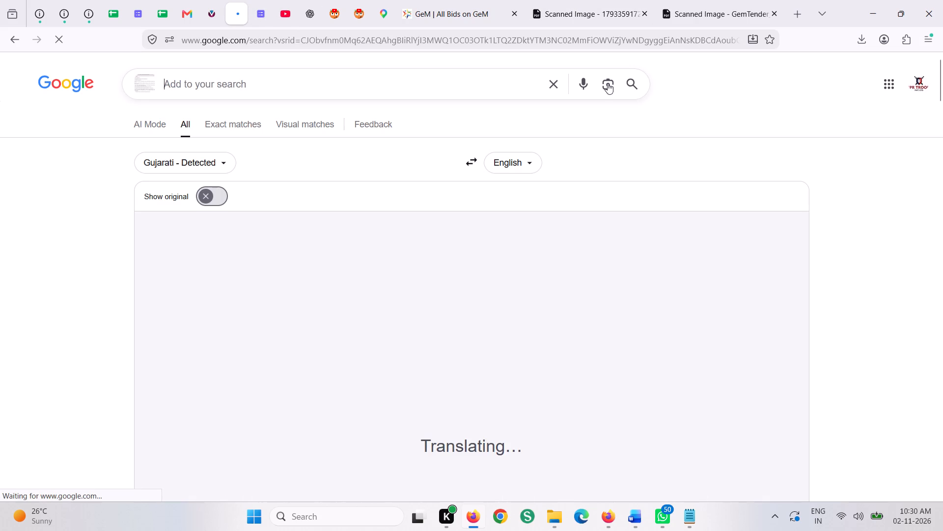
pyautogui.click(608, 84)
pyautogui.click(720, 204)
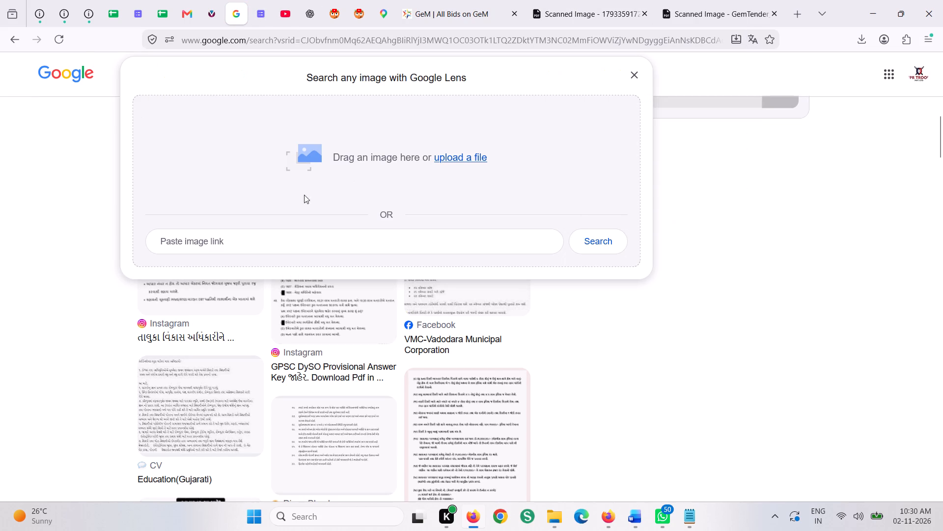
pyautogui.click(319, 236)
pyautogui.hotkey('ctrl', 'v')
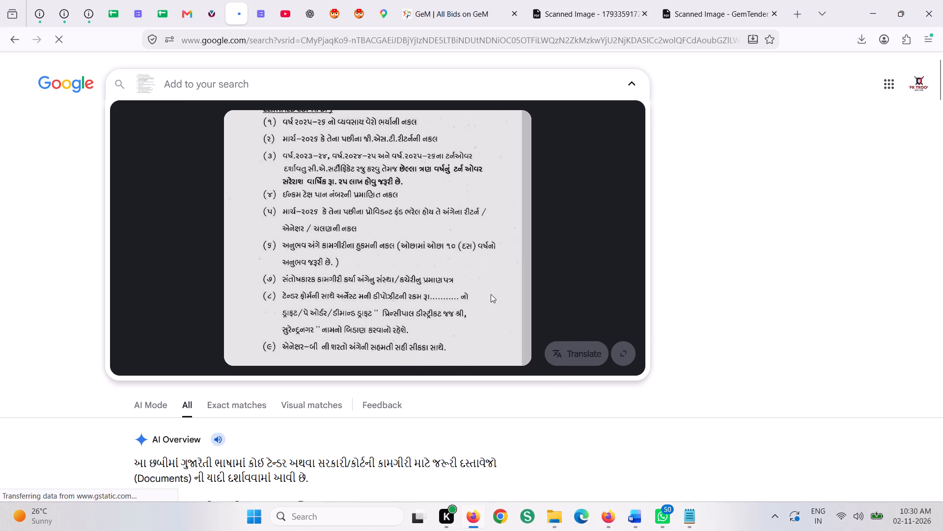
pyautogui.click(561, 358)
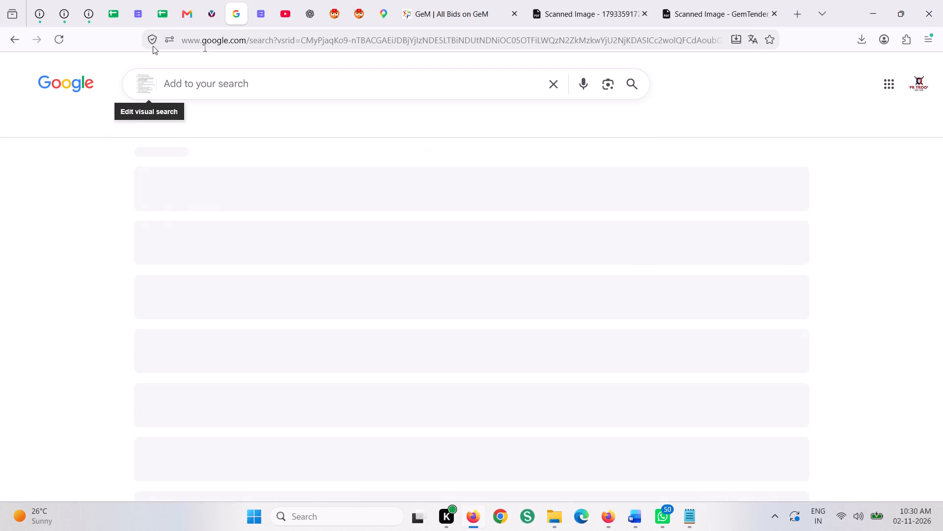
pyautogui.click(150, 88)
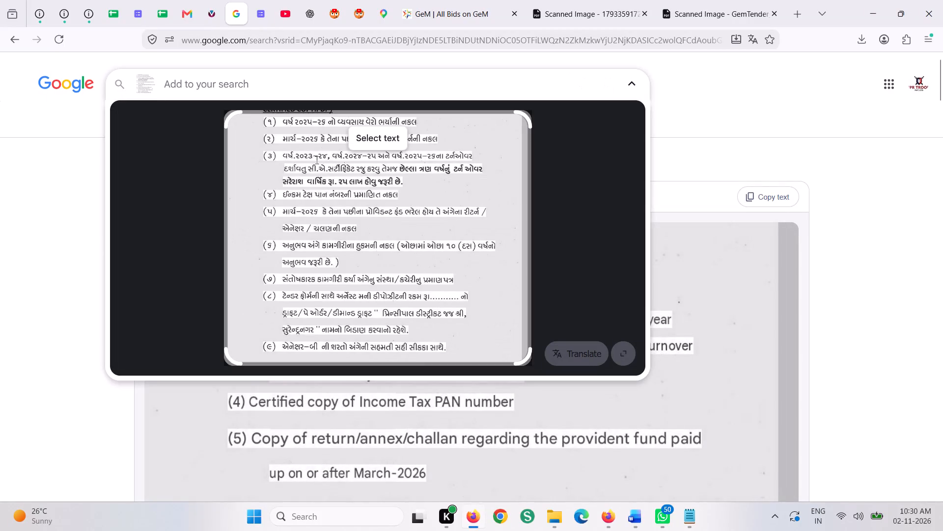
# Copy the translated requirements from business tax payment 2025-26 through work order regarding experience into REQUIRED DOCUMENTS as item 6.
pyautogui.click(585, 350)
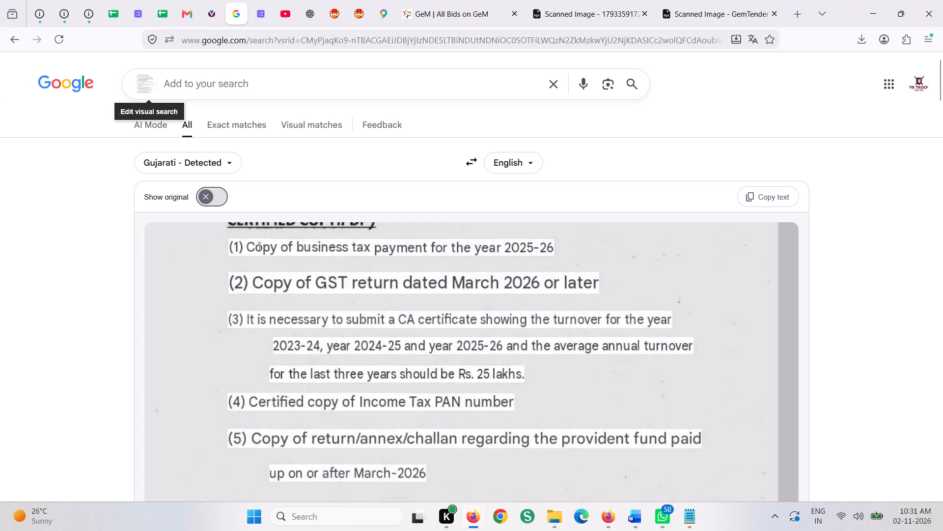
pyautogui.moveTo(251, 248); pyautogui.dragTo(461, 497)
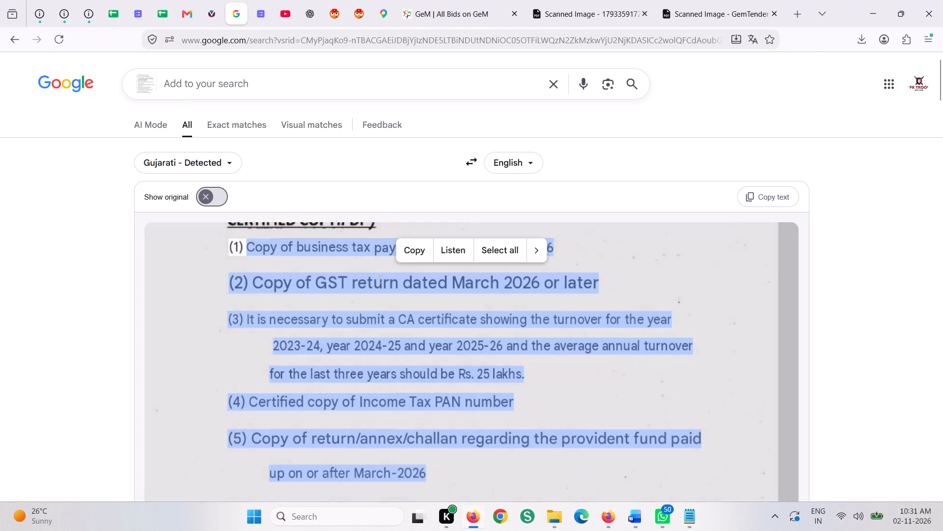
pyautogui.click(406, 252)
pyautogui.click(630, 515)
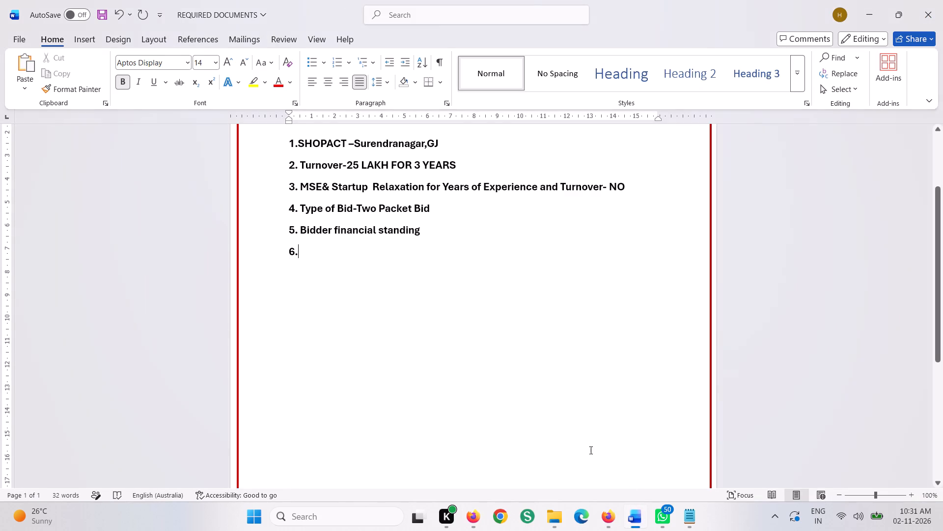
pyautogui.hotkey('ctrl', 'v')
pyautogui.press('Return')
# Add item 7 to the Word list with the translated text "At least 10 (ten) years of experience is required.)".
pyautogui.write('7.')
pyautogui.hotkey('alt', 'Tab')
pyautogui.scroll(-1, 377, 324)
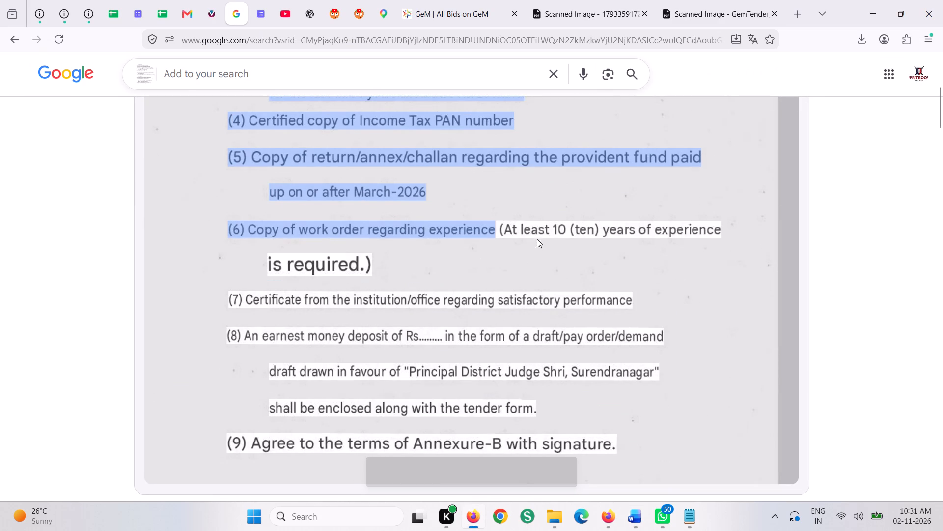
pyautogui.moveTo(504, 229); pyautogui.dragTo(501, 263)
pyautogui.click(443, 196)
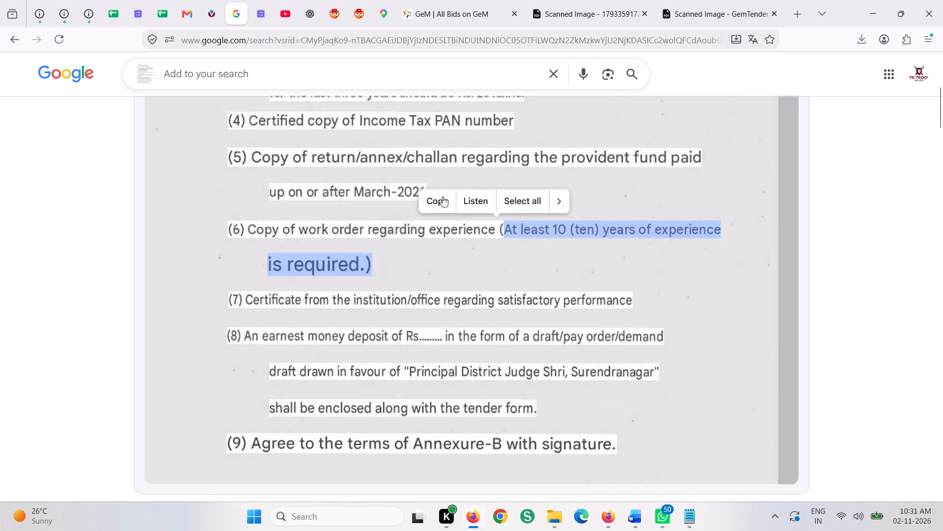
pyautogui.hotkey('alt', 'Tab')
pyautogui.hotkey('ctrl', 'v')
pyautogui.press('Return')
# Add item 8 to the Word list with the translated phrase "satisfactory performance" from point 7.
pyautogui.write('8.')
pyautogui.hotkey('alt', 'Tab')
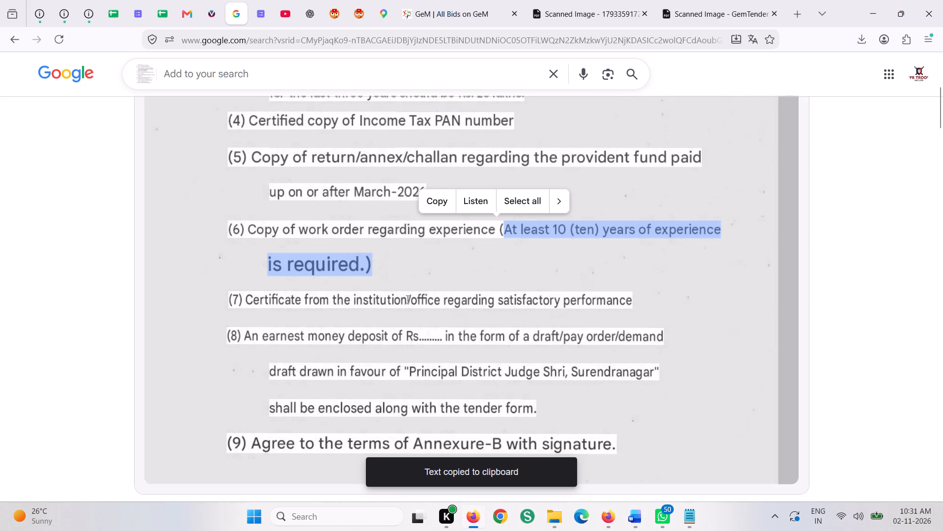
pyautogui.moveTo(496, 301); pyautogui.dragTo(602, 297)
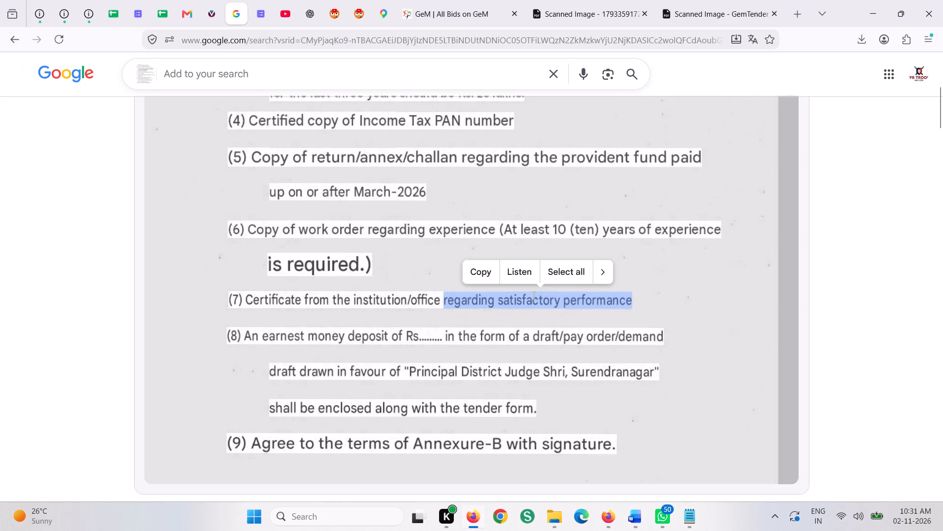
pyautogui.click(513, 295)
pyautogui.moveTo(501, 301); pyautogui.dragTo(624, 300)
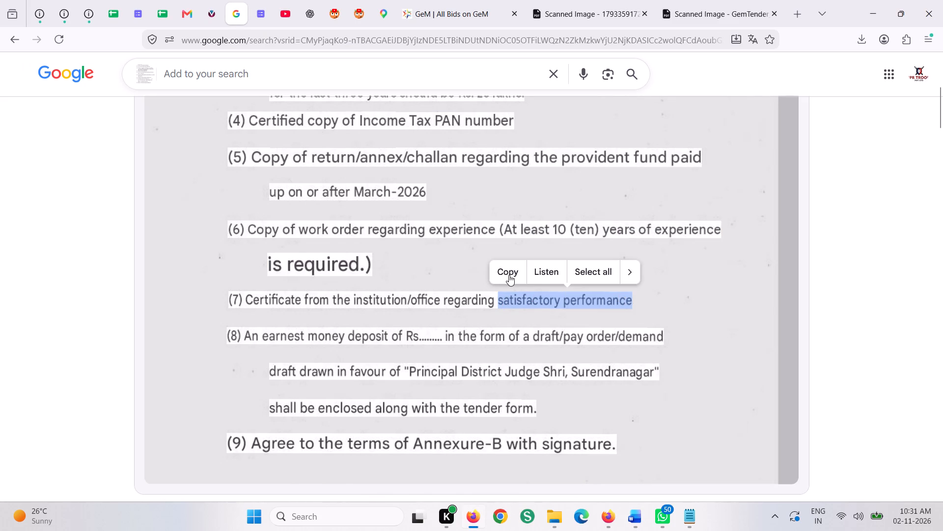
pyautogui.click(509, 275)
pyautogui.hotkey('alt', 'Tab')
pyautogui.hotkey('ctrl', 'v')
pyautogui.press('Return')
# Add item 9 with the translated text "Annexure-B with signature." and start a line numbered 10 in the Word list.
pyautogui.write('9.')
pyautogui.hotkey('alt', 'Tab')
pyautogui.scroll(-1, 359, 377)
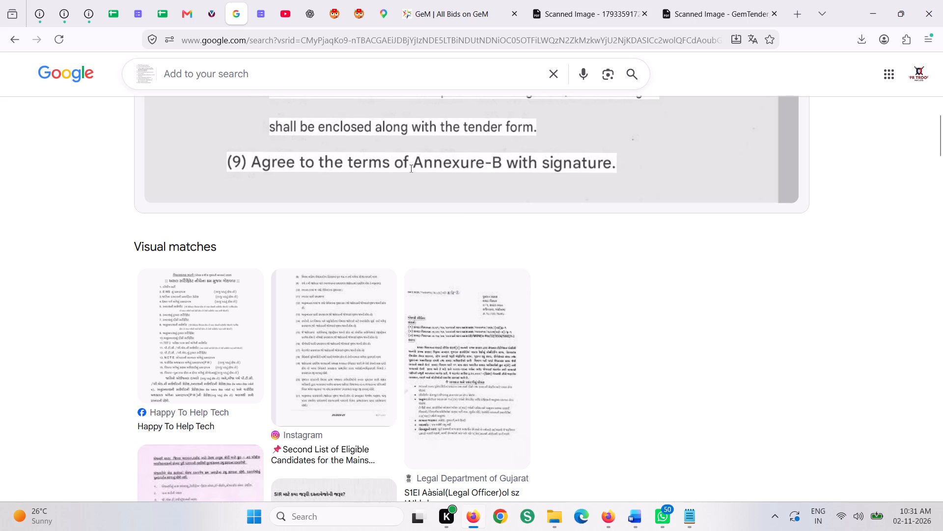
pyautogui.moveTo(415, 163); pyautogui.dragTo(630, 165)
pyautogui.click(460, 130)
pyautogui.hotkey('alt', 'Tab')
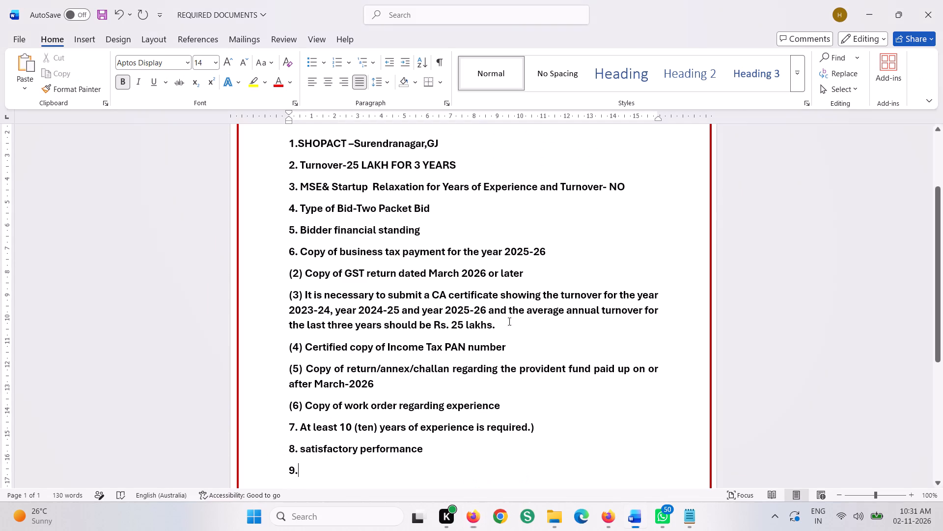
pyautogui.hotkey('ctrl', 'v')
pyautogui.press('Return')
pyautogui.write('10.')
# Skim all pages of the downloaded GemTender PDF, including its Annexure-B conditions, and close the document.
pyautogui.hotkey('alt', 'Tab')
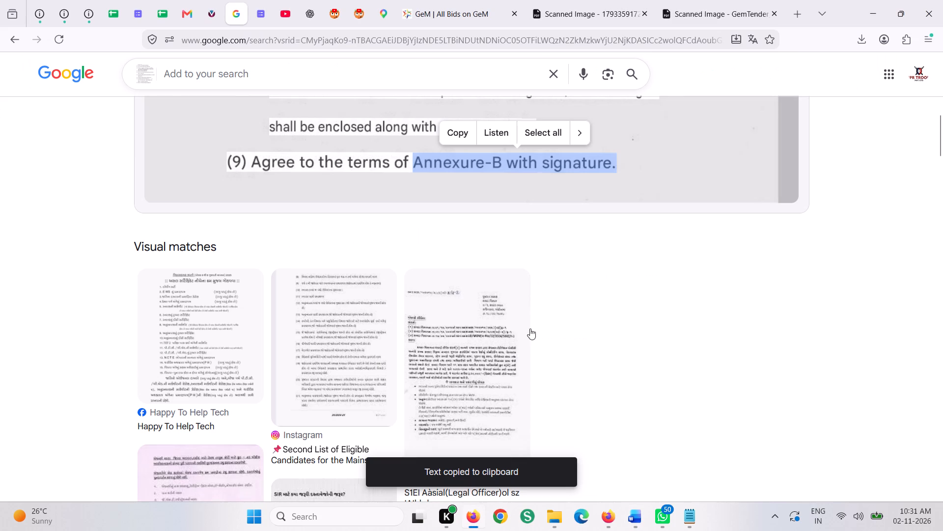
pyautogui.click(724, 1)
pyautogui.scroll(1, 531, 219)
pyautogui.scroll(-11, 527, 231)
pyautogui.scroll(1, 526, 237)
pyautogui.scroll(-10, 526, 237)
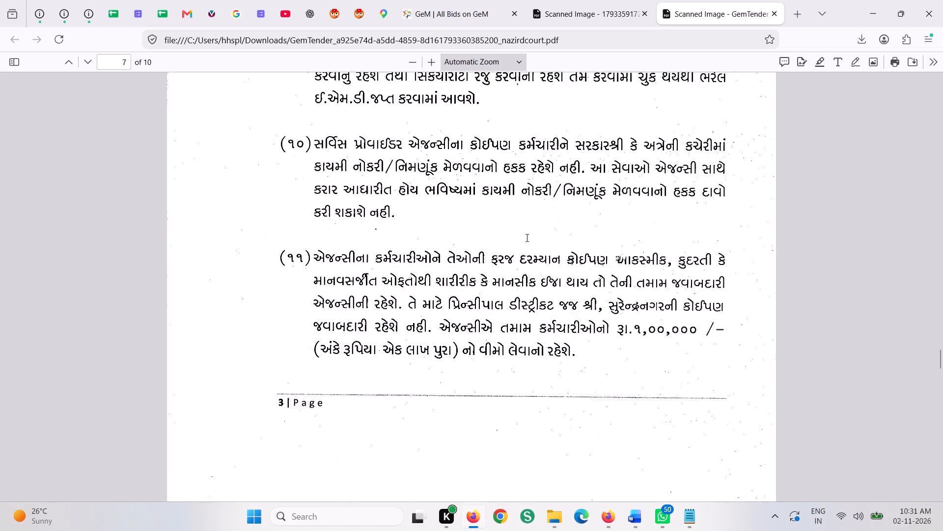
pyautogui.scroll(1, 526, 237)
pyautogui.scroll(-4, 526, 237)
pyautogui.scroll(20, 526, 237)
pyautogui.scroll(-20, 521, 249)
pyautogui.scroll(-3, 521, 249)
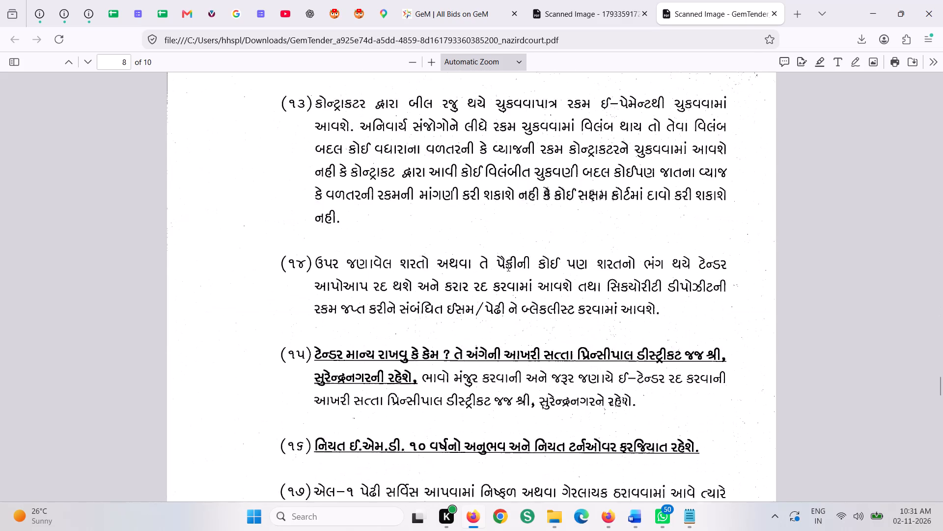
pyautogui.scroll(-3, 507, 267)
pyautogui.scroll(1, 507, 268)
pyautogui.scroll(-13, 507, 268)
pyautogui.scroll(8, 507, 268)
pyautogui.scroll(20, 516, 270)
pyautogui.scroll(9, 516, 270)
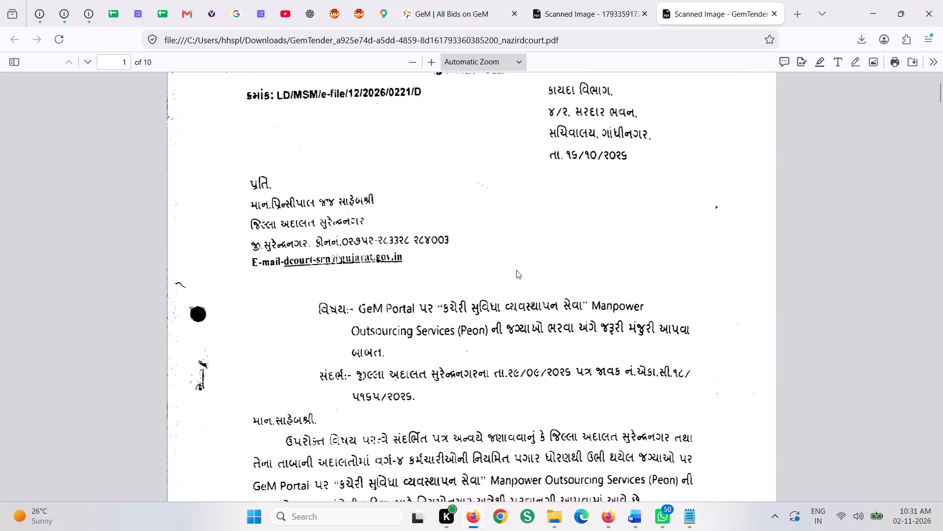
pyautogui.scroll(2, 516, 270)
pyautogui.scroll(-19, 516, 270)
pyautogui.scroll(-17, 429, 286)
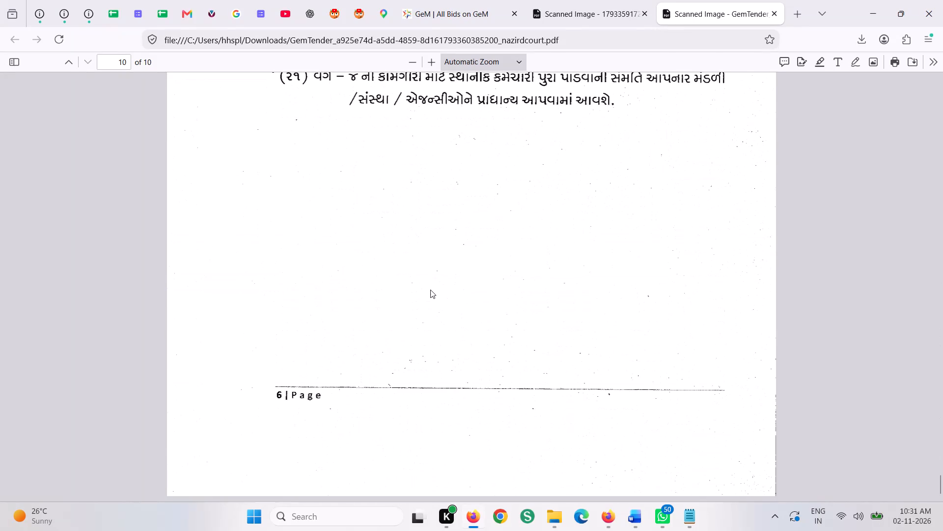
pyautogui.scroll(2, 430, 290)
pyautogui.scroll(-2, 430, 290)
pyautogui.scroll(15, 430, 290)
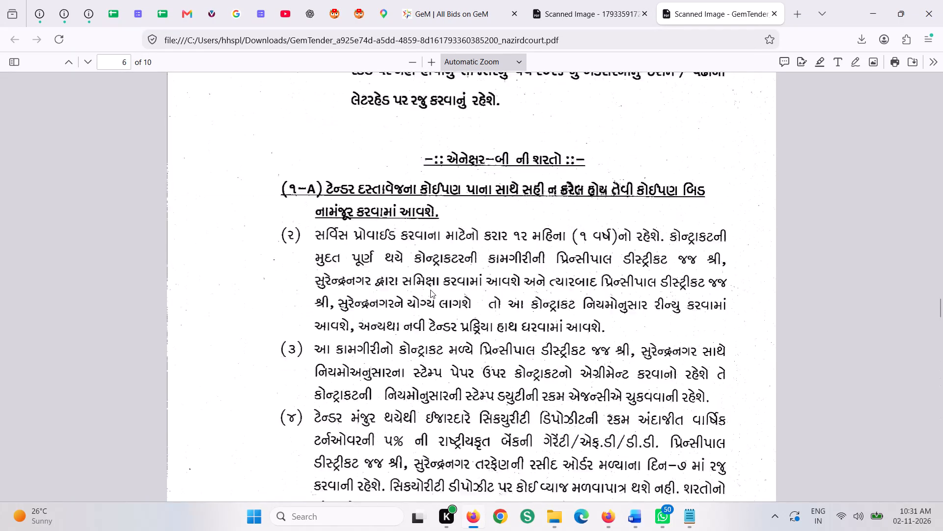
pyautogui.scroll(14, 430, 290)
pyautogui.scroll(-20, 430, 290)
pyautogui.scroll(-9, 430, 290)
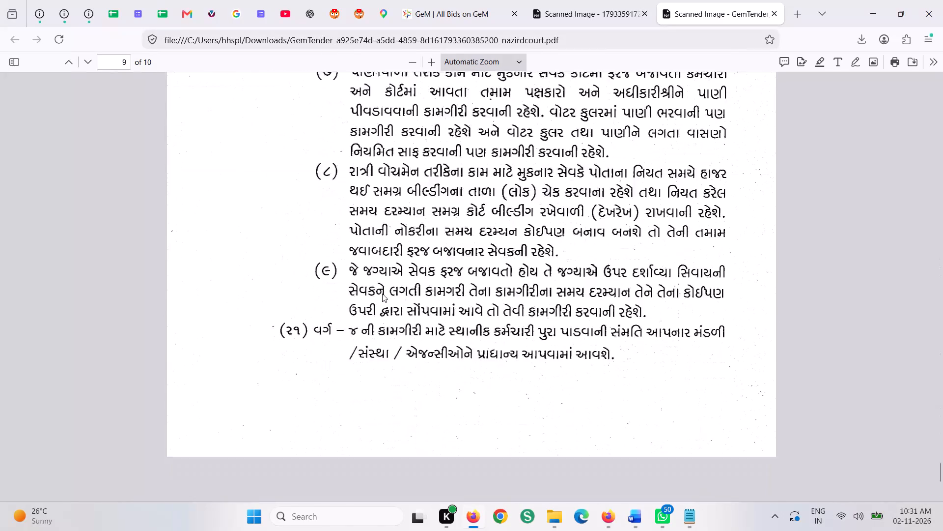
pyautogui.scroll(1, 382, 294)
pyautogui.scroll(-5, 382, 294)
pyautogui.scroll(20, 382, 294)
pyautogui.scroll(19, 382, 294)
pyautogui.scroll(-3, 424, 306)
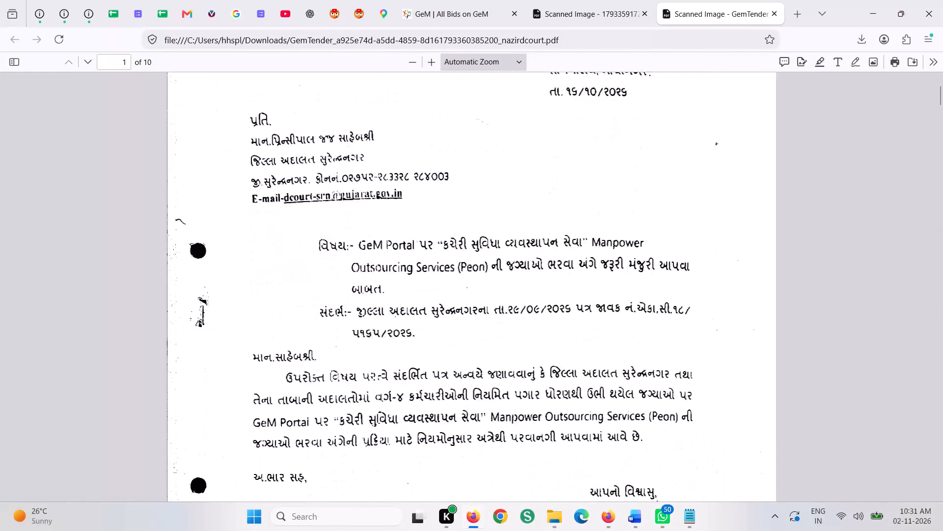
pyautogui.scroll(-20, 422, 307)
pyautogui.scroll(-19, 422, 307)
pyautogui.scroll(9, 446, 302)
pyautogui.scroll(4, 497, 307)
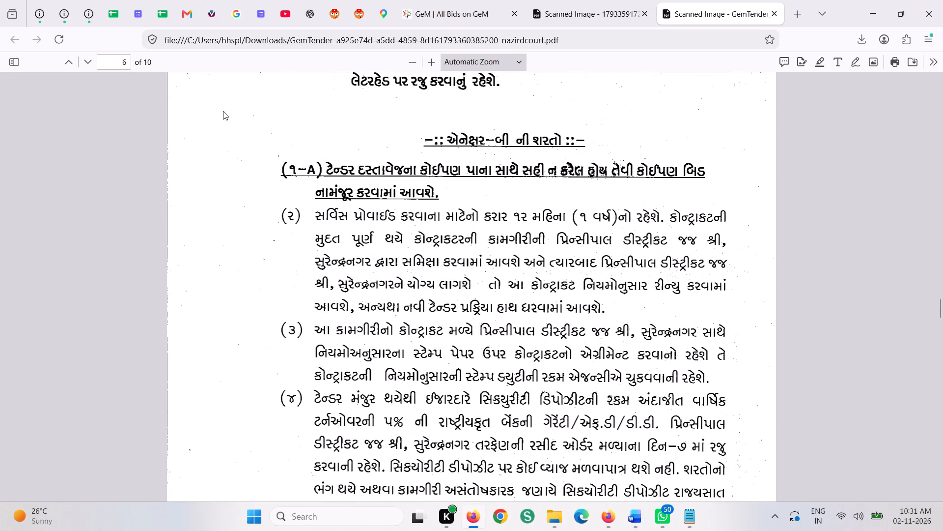
pyautogui.click(744, 0)
pyautogui.click(778, 14)
# Examine the Annexure-B conditions on pages 6 to 8 of the scope of work PDF 1793359172.pdf at 130% zoom.
pyautogui.scroll(3, 445, 294)
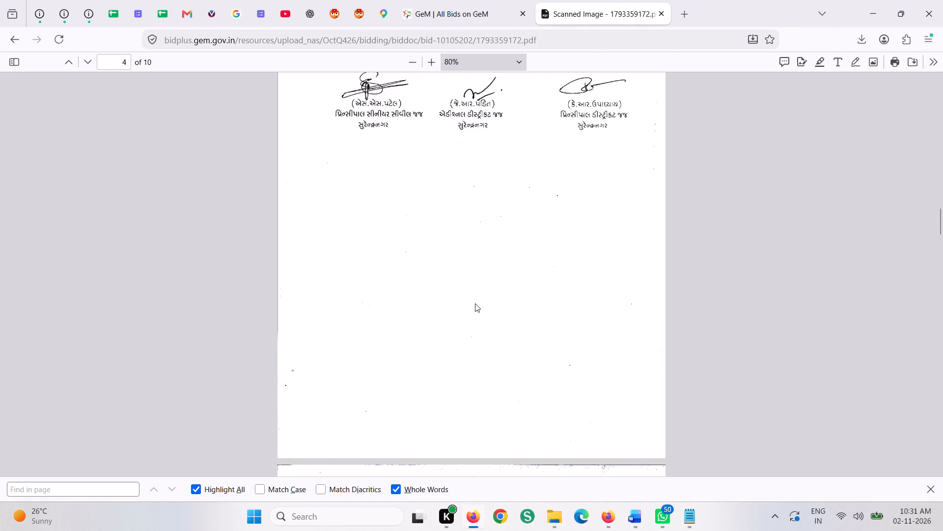
pyautogui.scroll(2, 475, 303)
pyautogui.scroll(-19, 476, 304)
pyautogui.scroll(7, 438, 295)
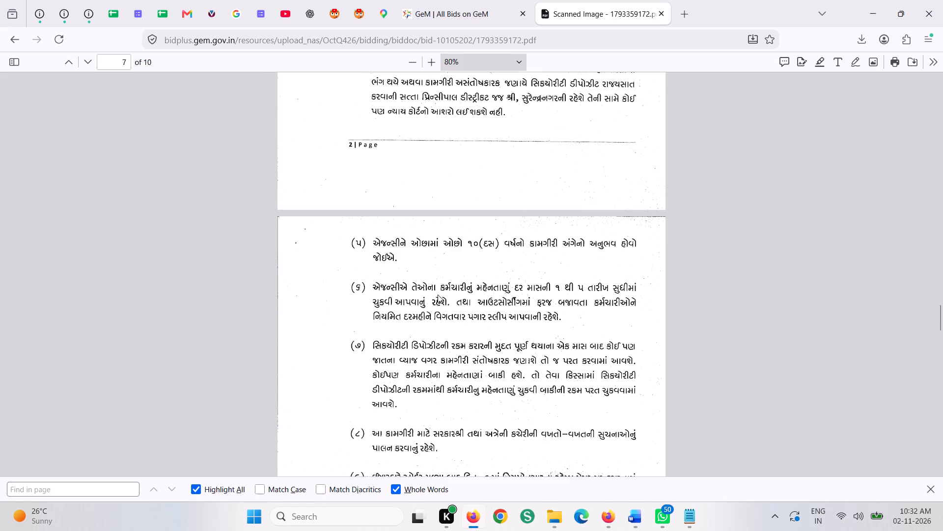
pyautogui.scroll(1, 438, 295)
pyautogui.keyDown('ctrl'); pyautogui.scroll(4, 438, 294); pyautogui.keyUp('ctrl')
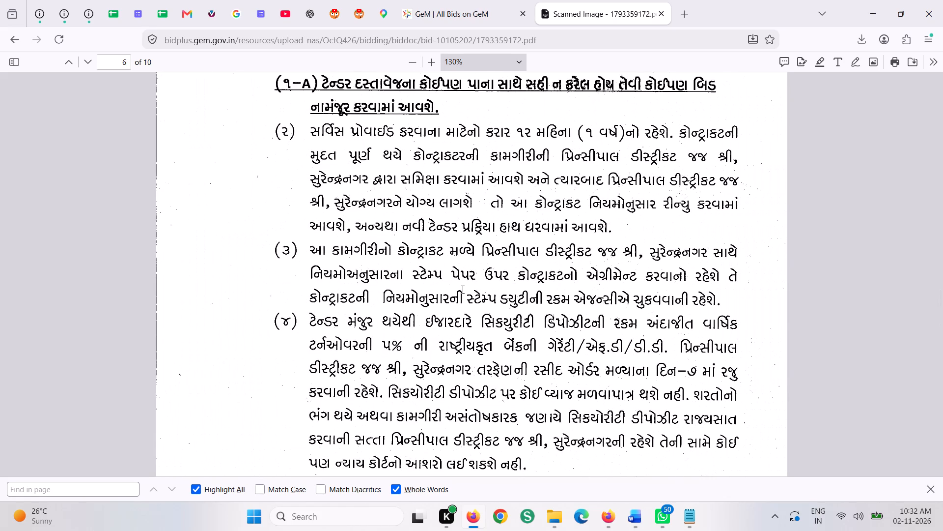
pyautogui.scroll(-2, 462, 289)
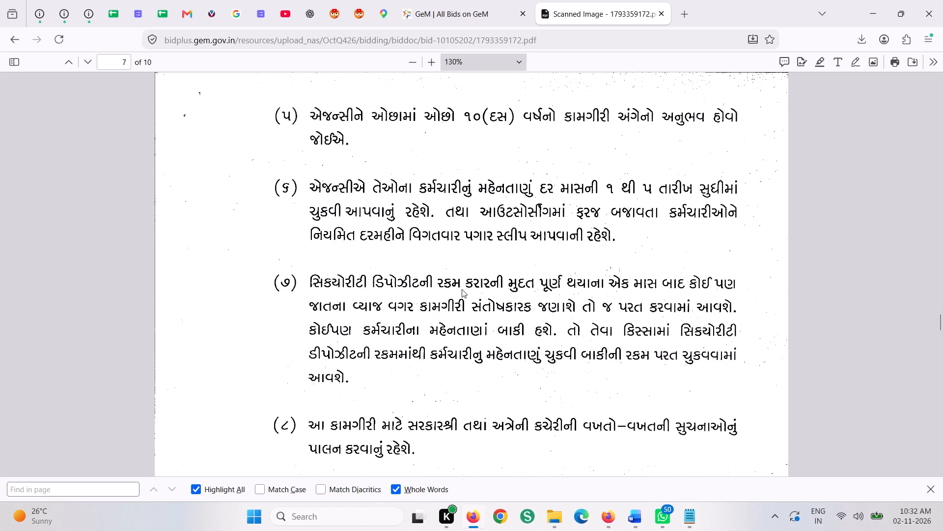
pyautogui.scroll(-2, 462, 289)
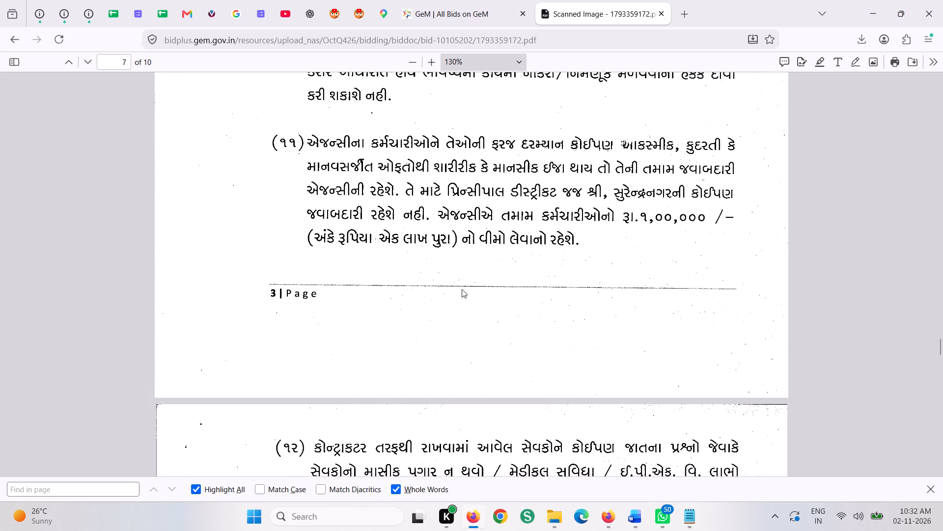
pyautogui.scroll(-3, 462, 289)
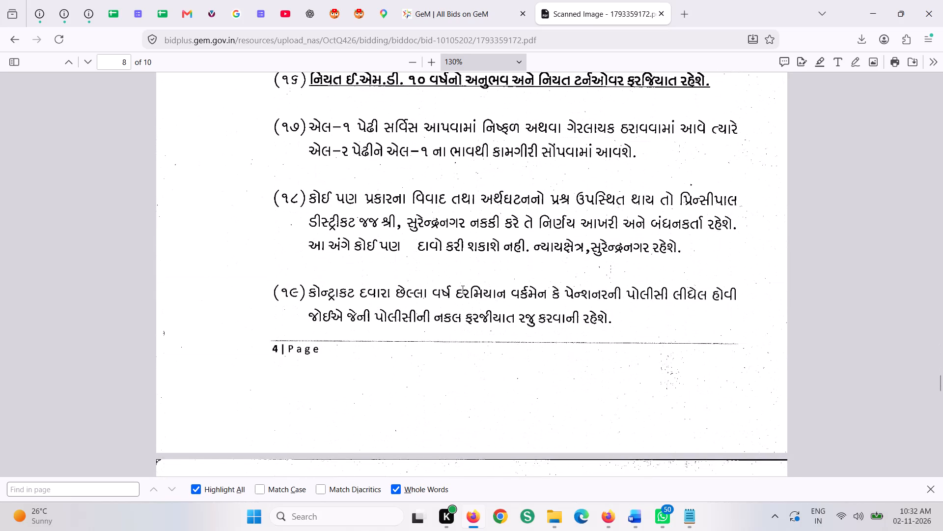
# Capture an image of Gujarati conditions 14 to 17 on page 8 of the scope of work PDF.
pyautogui.scroll(1, 462, 289)
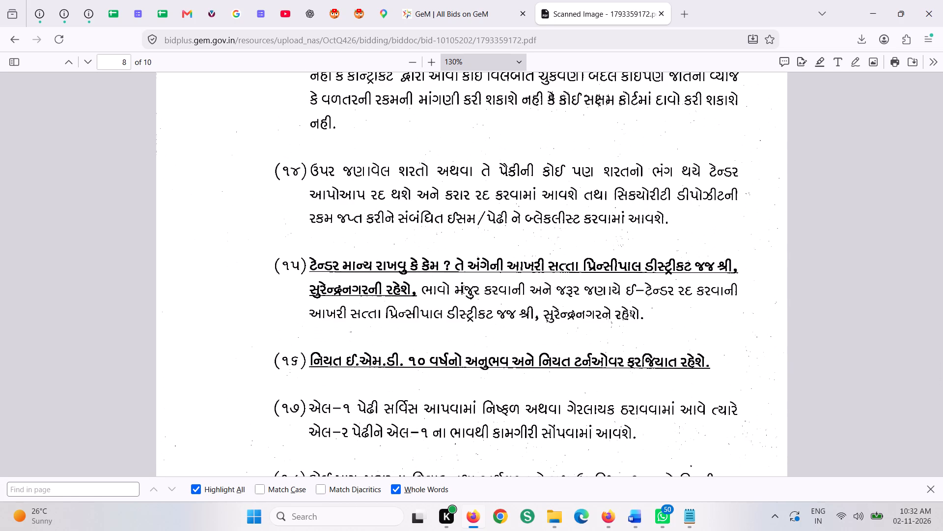
pyautogui.hotkey('ctrl', 'shift', 's')
pyautogui.moveTo(234, 132); pyautogui.dragTo(814, 434)
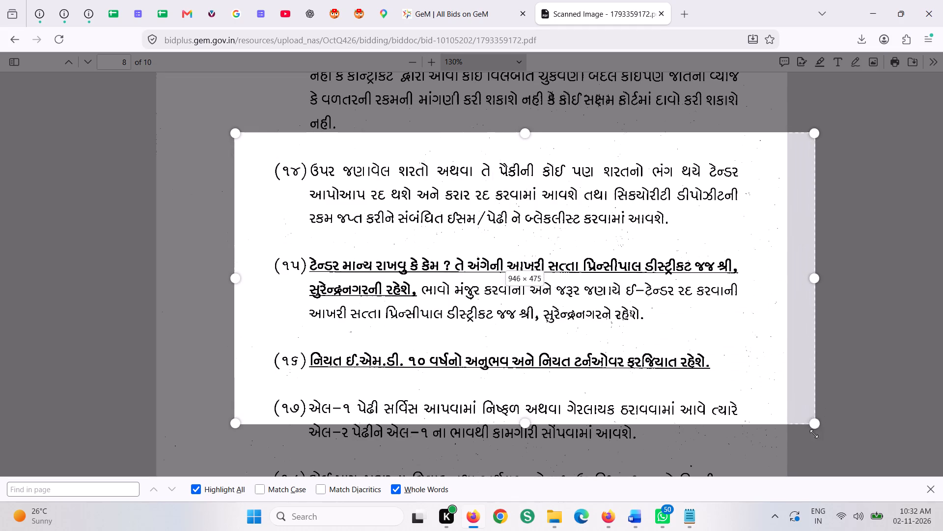
pyautogui.moveTo(814, 434); pyautogui.dragTo(812, 446)
pyautogui.click(722, 431)
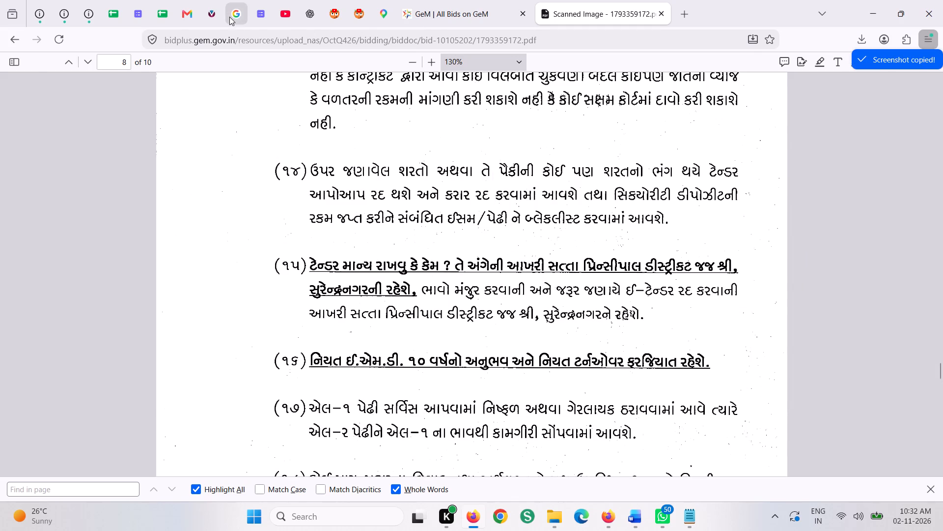
# Run a Google Lens search on the captured image of conditions 14 to 17 and read their English translation.
pyautogui.click(229, 16)
pyautogui.click(608, 72)
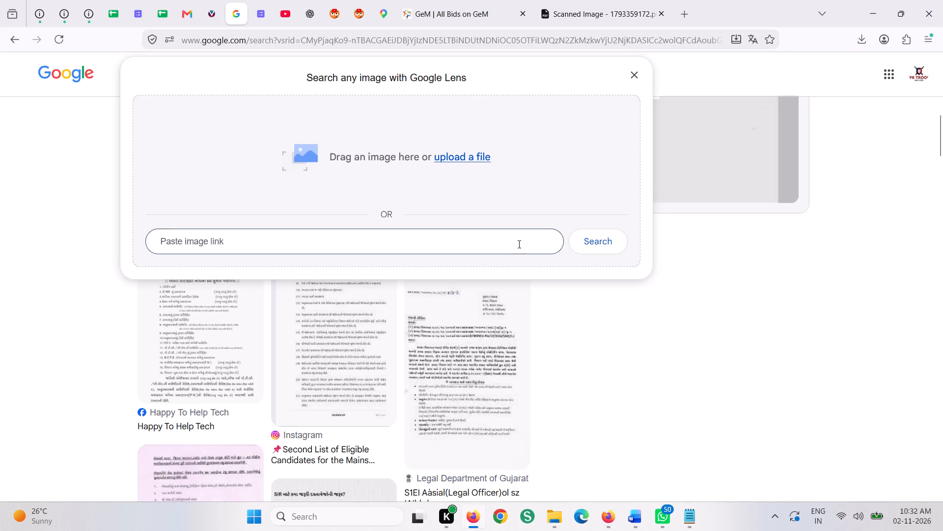
pyautogui.click(519, 243)
pyautogui.hotkey('ctrl', 'v')
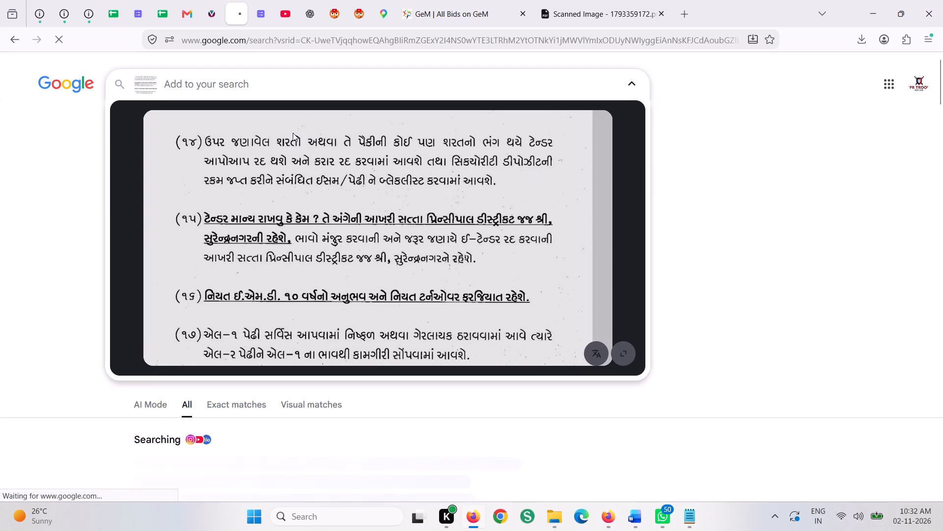
pyautogui.click(593, 359)
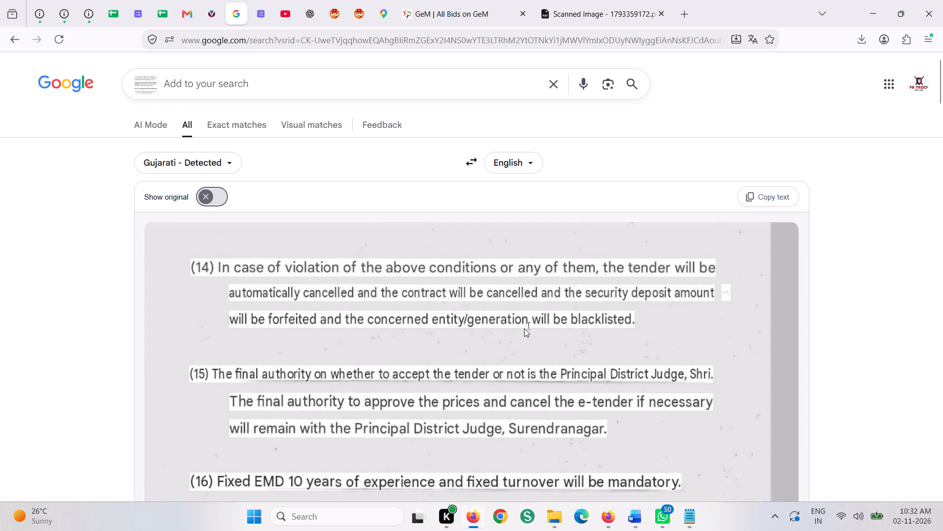
pyautogui.scroll(-1, 602, 311)
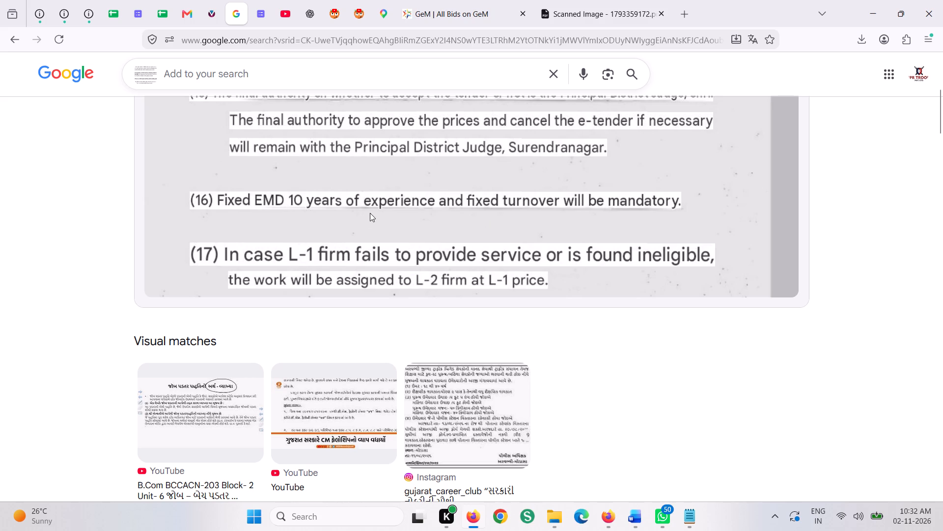
pyautogui.scroll(1, 538, 234)
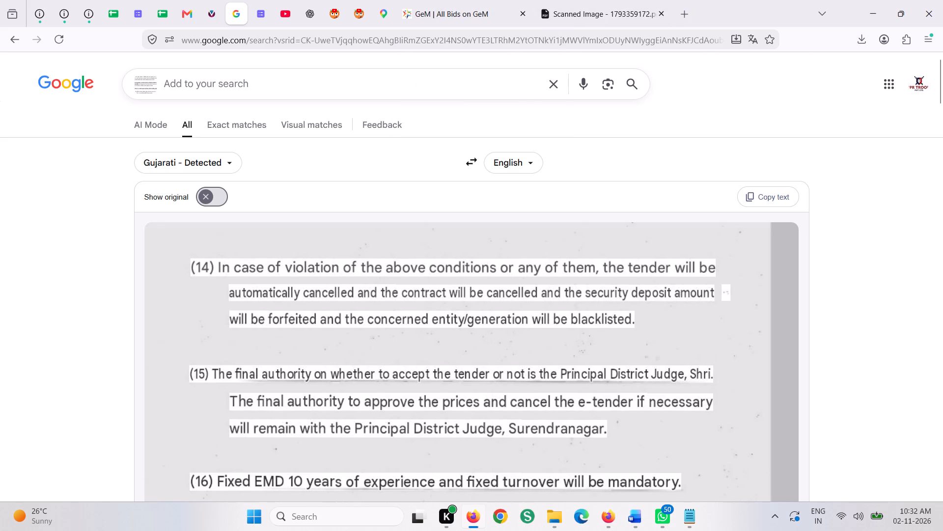
# Examine conditions 16 to 21 on pages 8 to 10 of the scope of work PDF 1793359172.pdf.
pyautogui.click(596, 0)
pyautogui.scroll(-1, 467, 219)
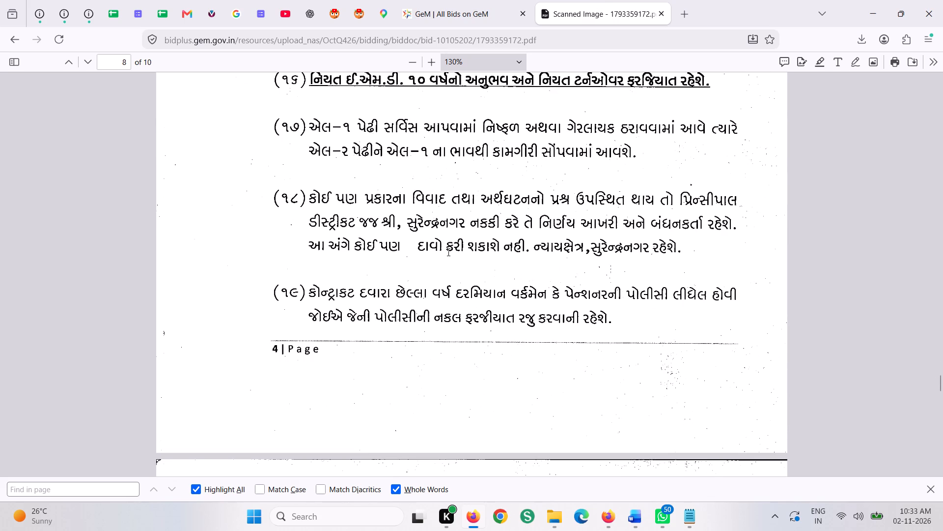
pyautogui.scroll(-2, 447, 252)
pyautogui.scroll(1, 449, 253)
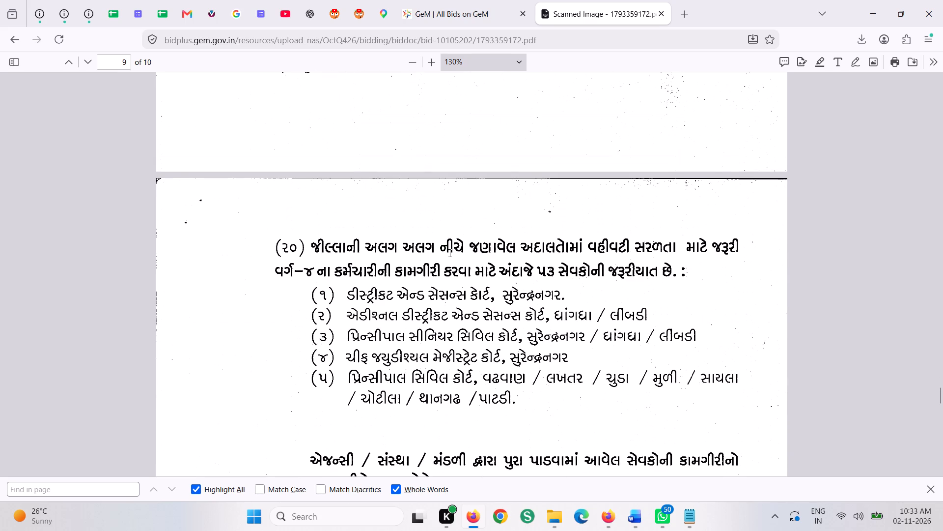
pyautogui.scroll(-2, 449, 253)
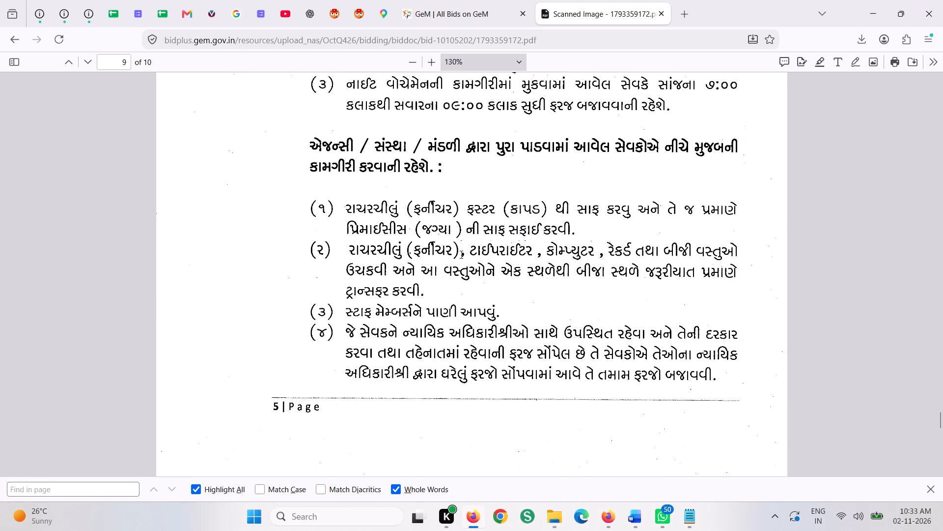
pyautogui.scroll(-8, 460, 254)
pyautogui.scroll(2, 465, 256)
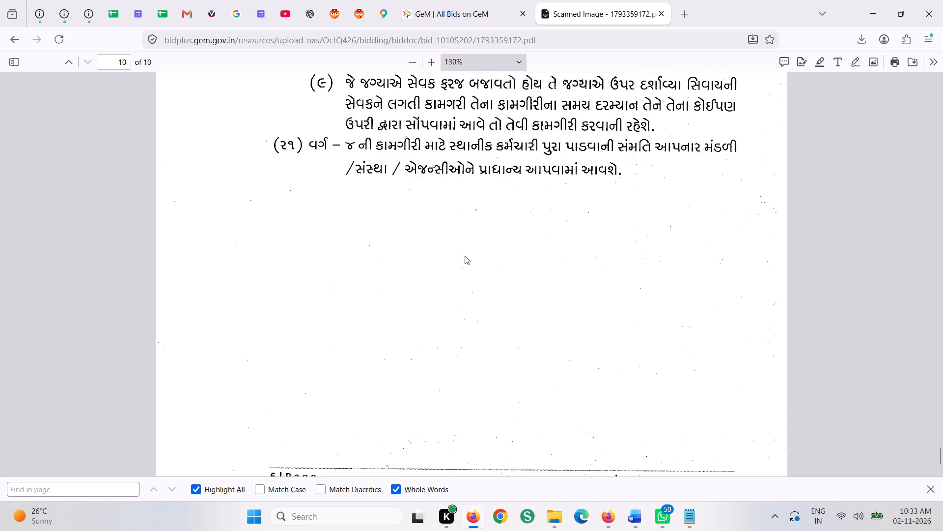
# Capture an image of tender condition 1, including its document-naming example, on page 5 of the scope of work PDF.
pyautogui.scroll(20, 465, 256)
pyautogui.scroll(1, 465, 256)
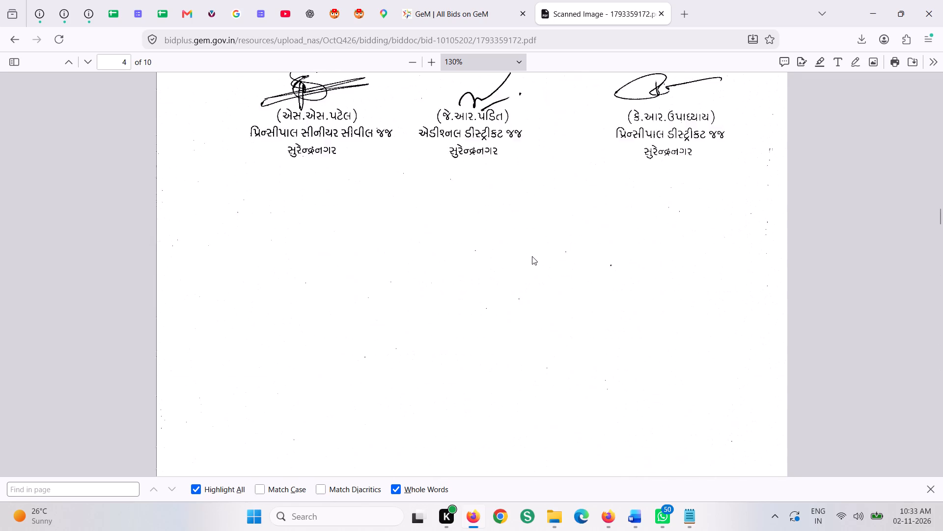
pyautogui.scroll(2, 532, 256)
pyautogui.scroll(-8, 532, 256)
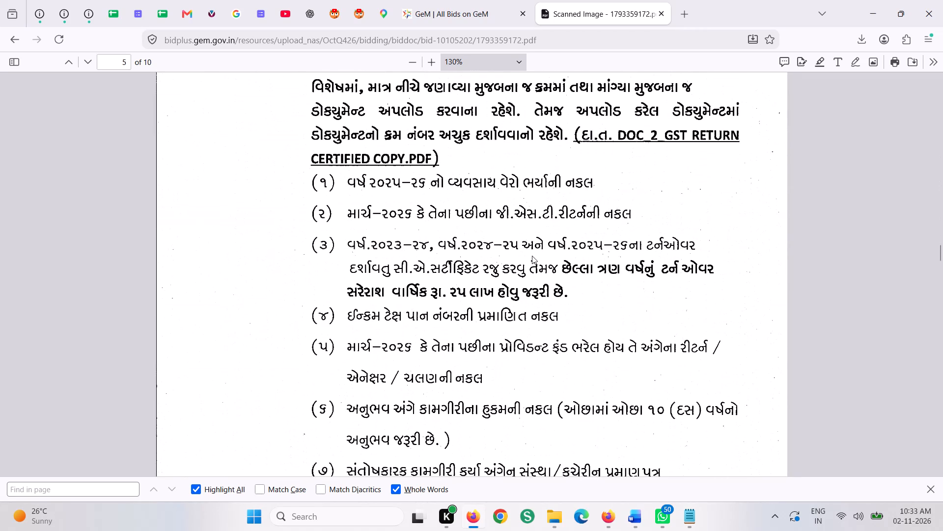
pyautogui.scroll(1, 532, 256)
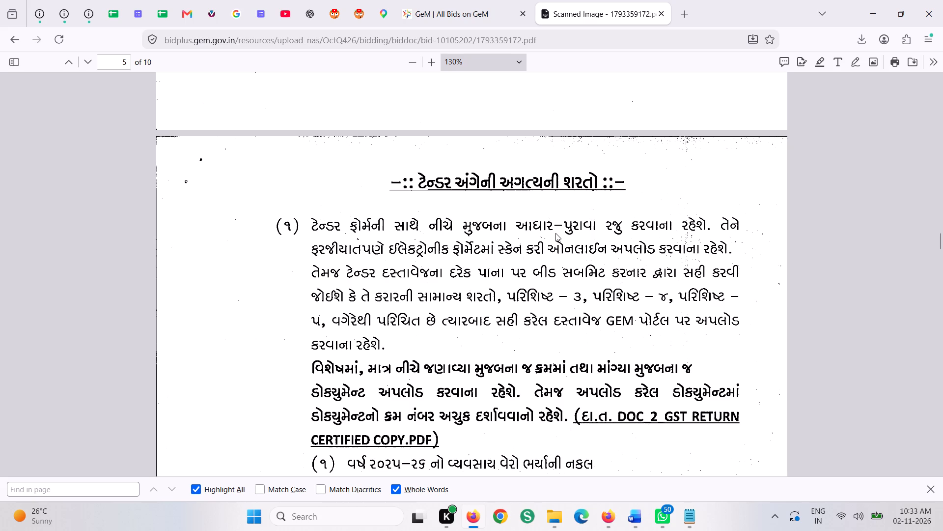
pyautogui.hotkey('ctrl', 'shift', 's')
pyautogui.moveTo(266, 200); pyautogui.dragTo(818, 442)
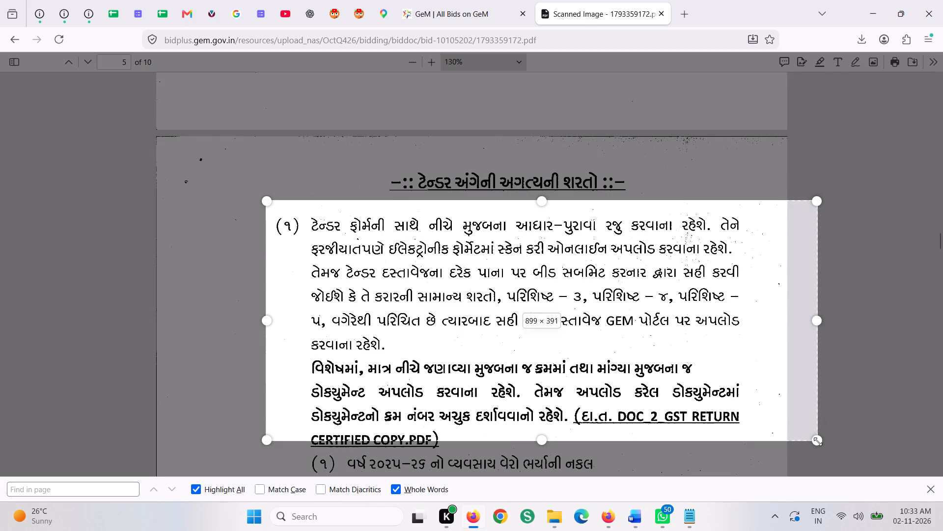
pyautogui.moveTo(818, 442); pyautogui.dragTo(815, 450)
pyautogui.click(720, 432)
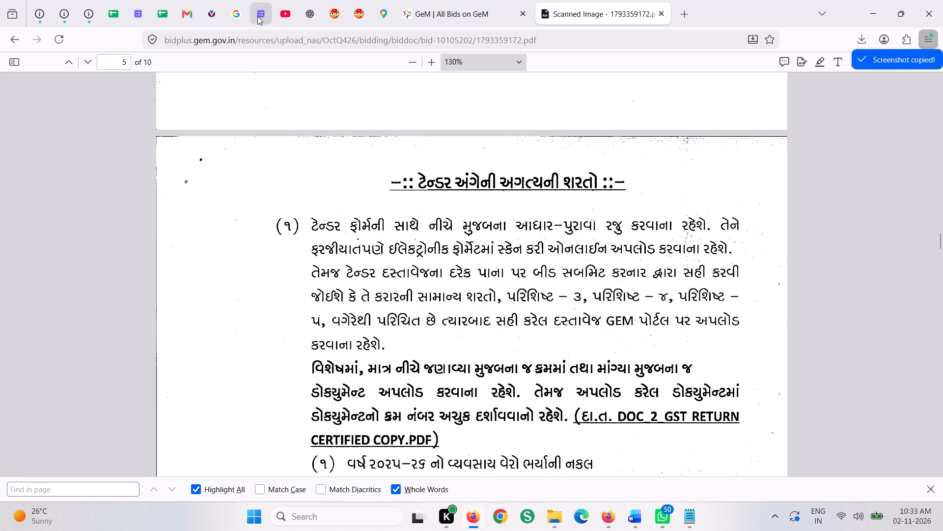
# Run a Google Lens search on the captured image of condition 1 and translate it from Gujarati into English.
pyautogui.click(242, 13)
pyautogui.click(605, 88)
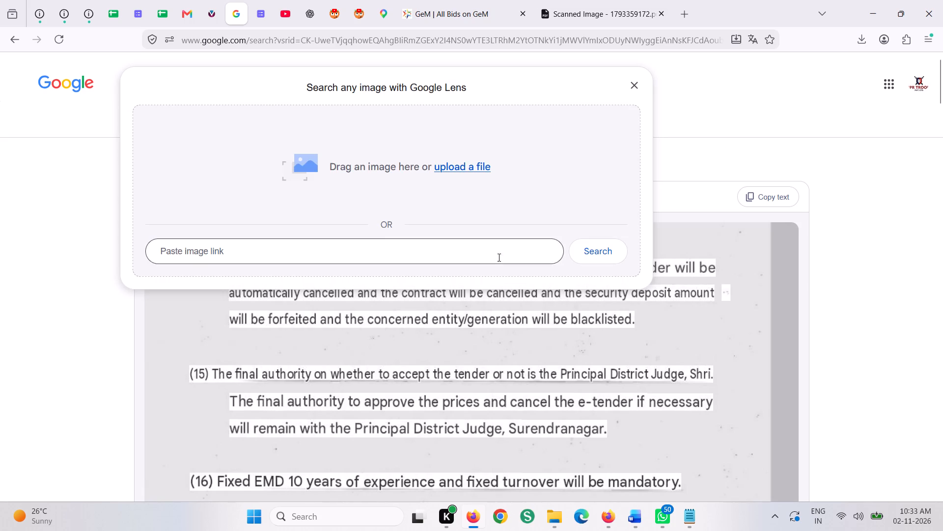
pyautogui.click(499, 257)
pyautogui.hotkey('ctrl', 'v')
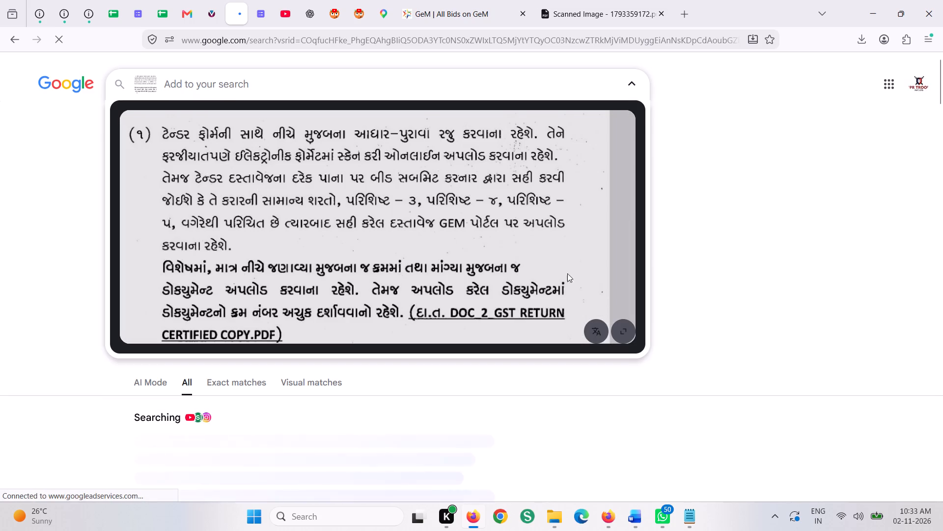
pyautogui.click(596, 329)
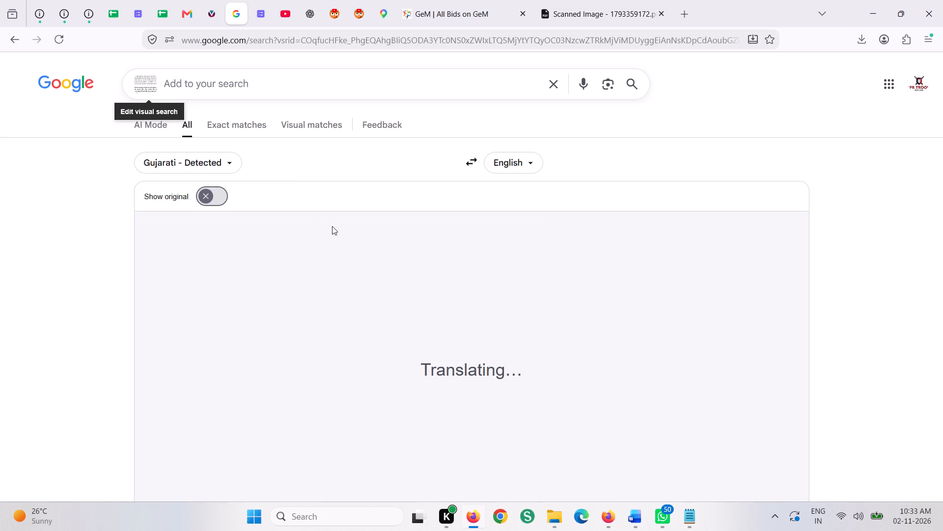
pyautogui.scroll(-1, 512, 300)
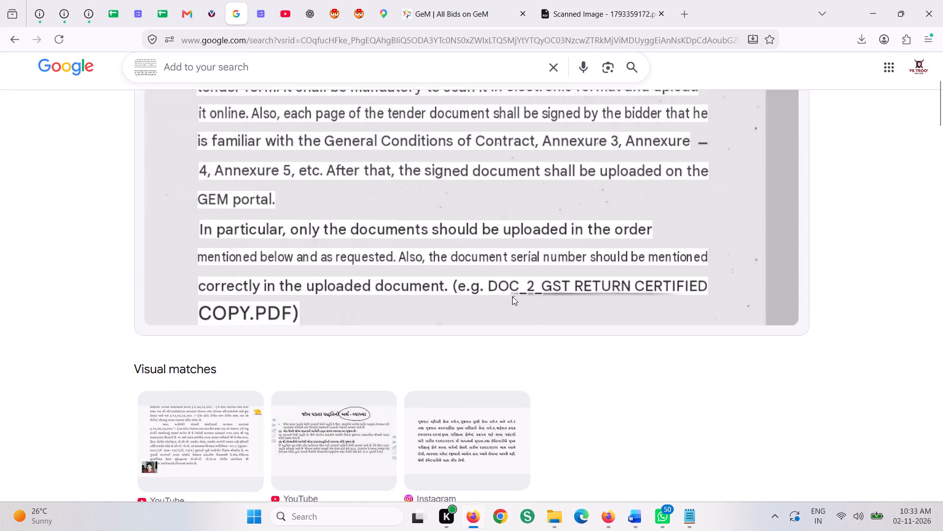
# Copy "DOC_2_GST RETURN CERTIFIED" from the translation into item 10 of the Word REQUIRED DOCUMENTS list and start item 11.
pyautogui.moveTo(544, 196); pyautogui.dragTo(555, 200)
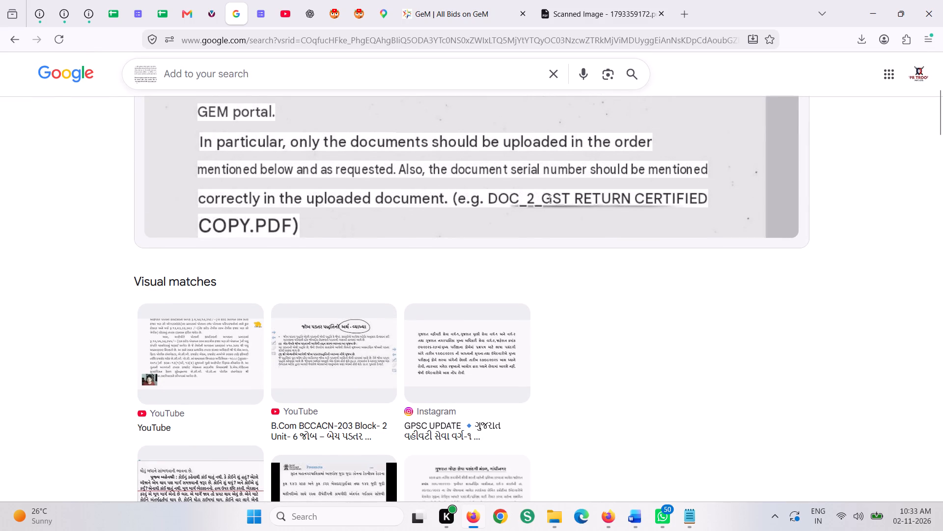
pyautogui.moveTo(555, 200); pyautogui.dragTo(734, 209)
pyautogui.moveTo(547, 197); pyautogui.dragTo(549, 197)
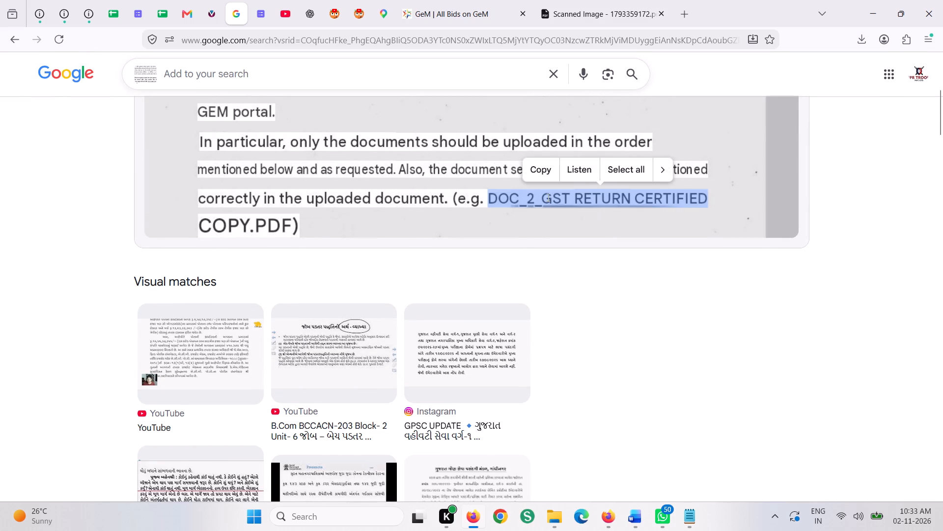
pyautogui.moveTo(549, 197); pyautogui.dragTo(681, 195)
pyautogui.click(540, 165)
pyautogui.hotkey('alt', 'Tab')
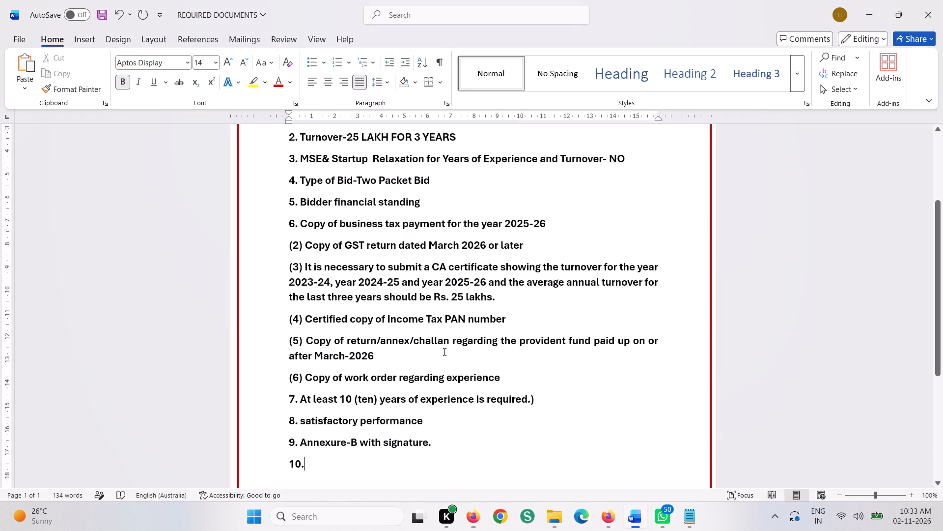
pyautogui.hotkey('ctrl', 'v')
pyautogui.press('Return')
pyautogui.write('11.')
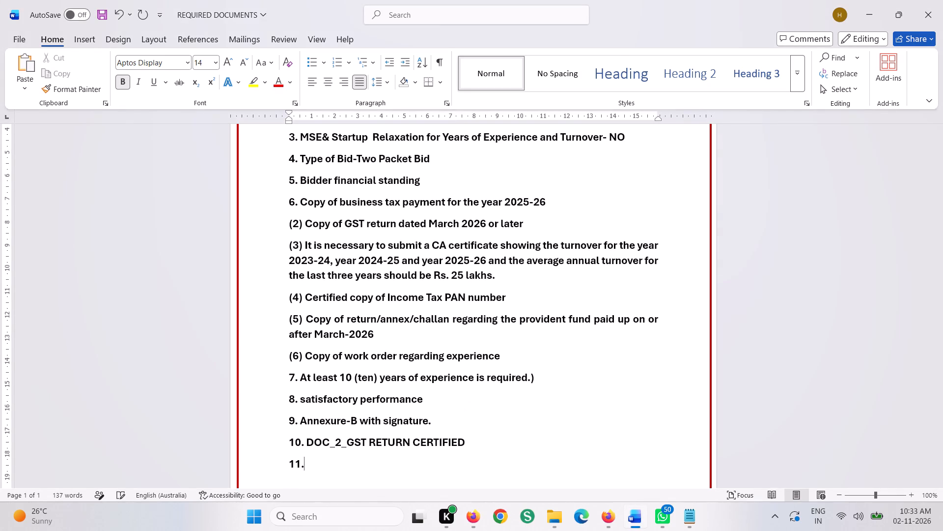
# Return to the scope of work PDF and review its document list and Annexure-B conditions from page 5 through page 9.
pyautogui.hotkey('alt', 'Tab')
pyautogui.scroll(1, 299, 224)
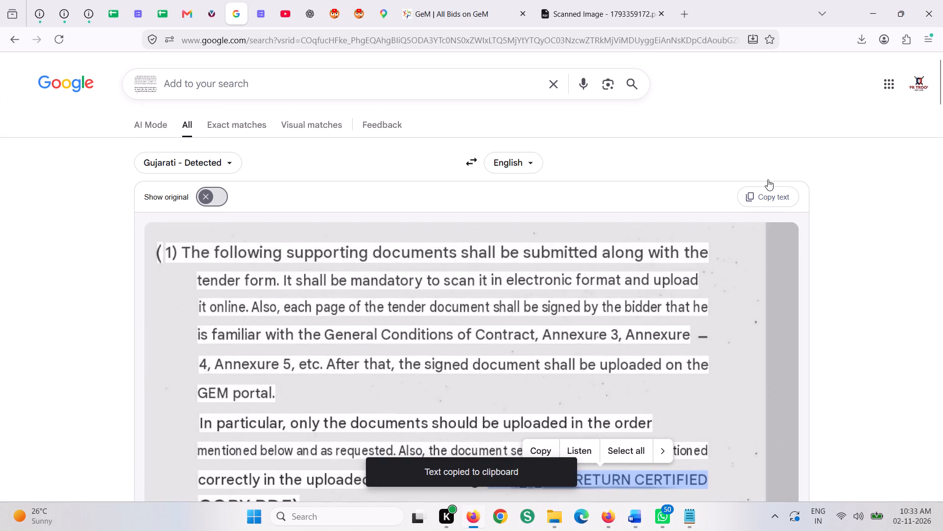
pyautogui.click(592, 0)
pyautogui.scroll(-1, 536, 194)
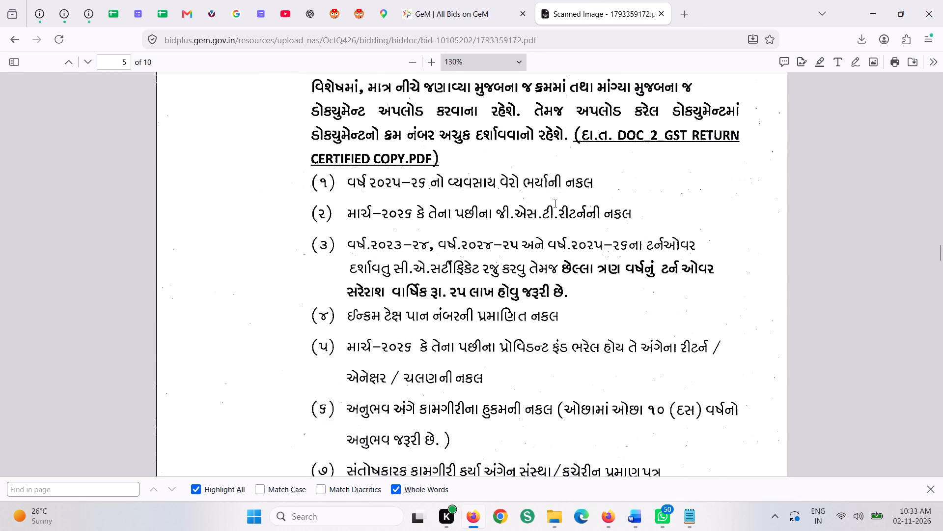
pyautogui.scroll(-2, 554, 203)
pyautogui.scroll(-1, 567, 253)
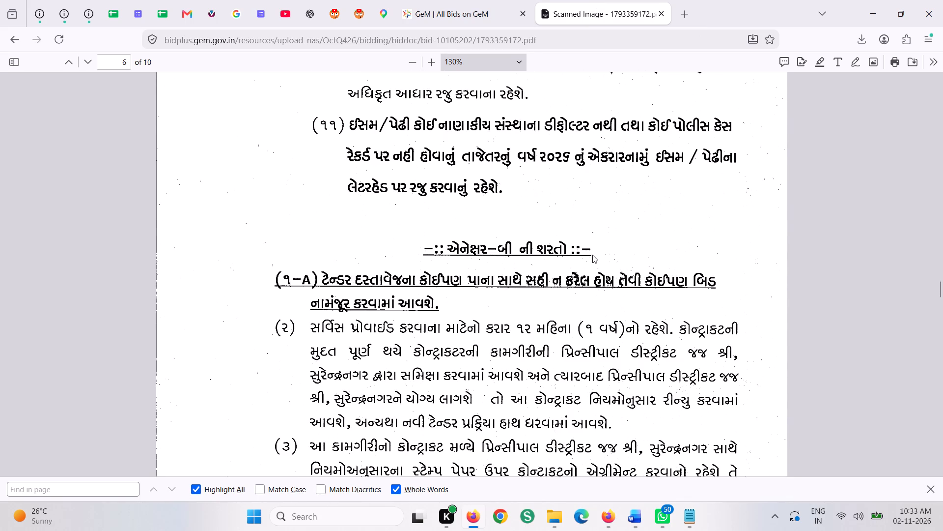
pyautogui.scroll(-1, 422, 252)
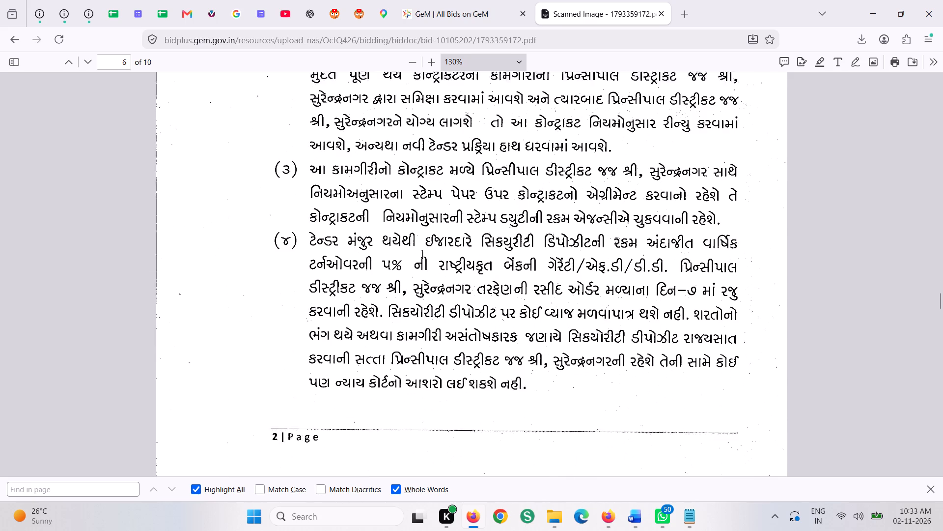
pyautogui.scroll(-2, 466, 255)
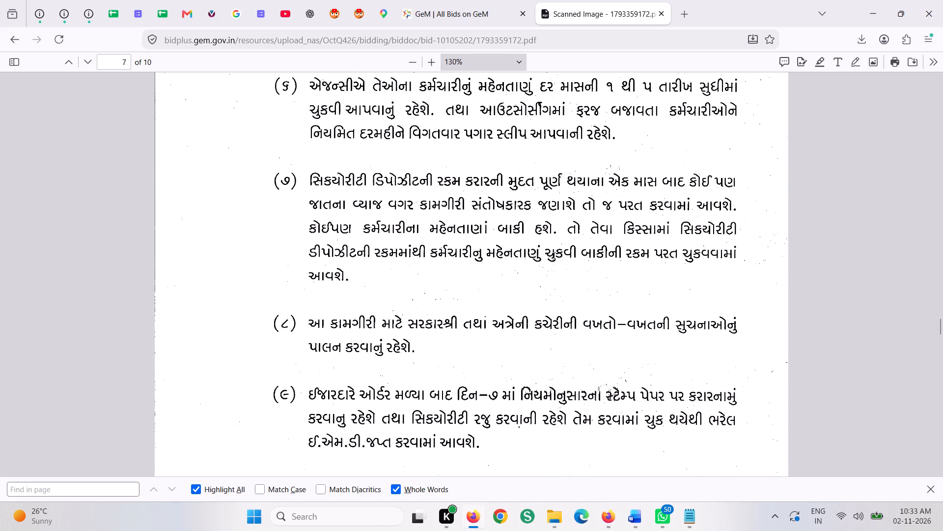
pyautogui.scroll(-6, 500, 255)
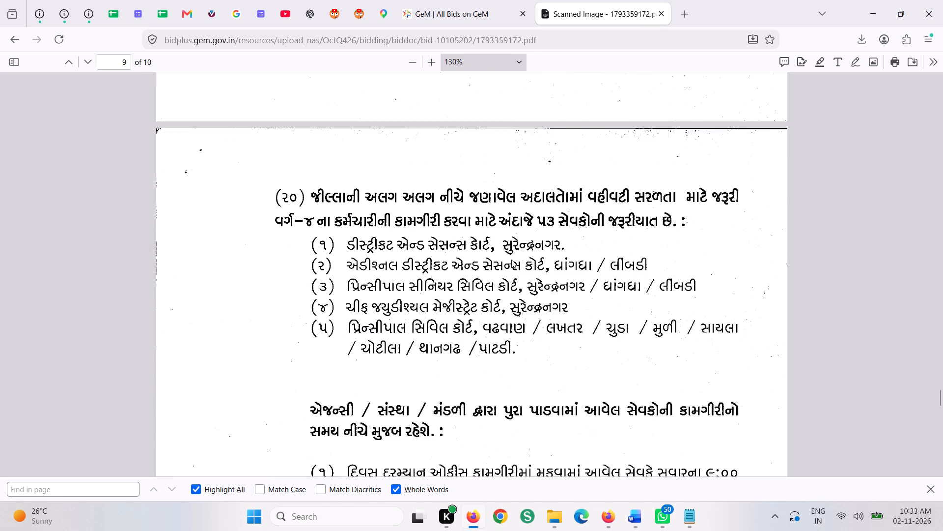
pyautogui.scroll(-2, 511, 260)
pyautogui.scroll(1, 511, 260)
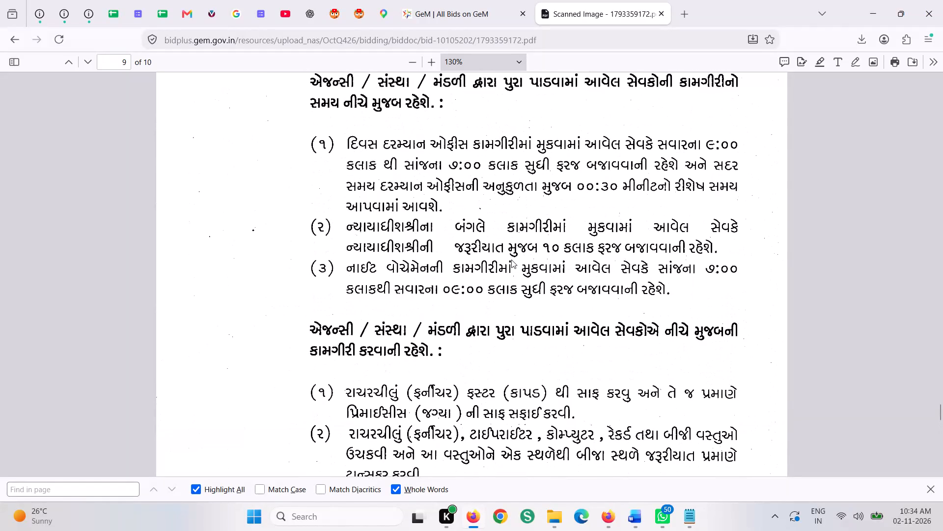
pyautogui.scroll(1, 511, 260)
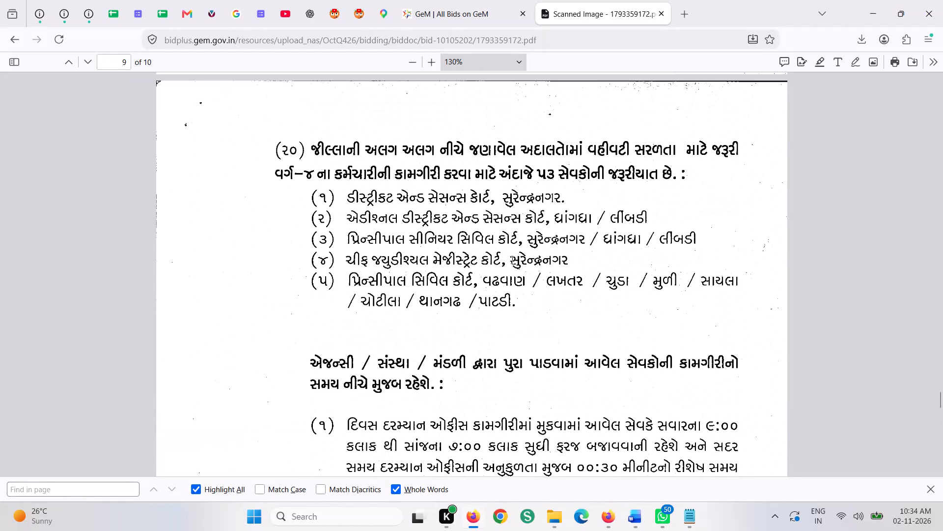
pyautogui.scroll(-12, 511, 260)
# Go back to the beginning of the scope of work PDF and skim the opening letters on pages 1 and 2.
pyautogui.scroll(13, 511, 260)
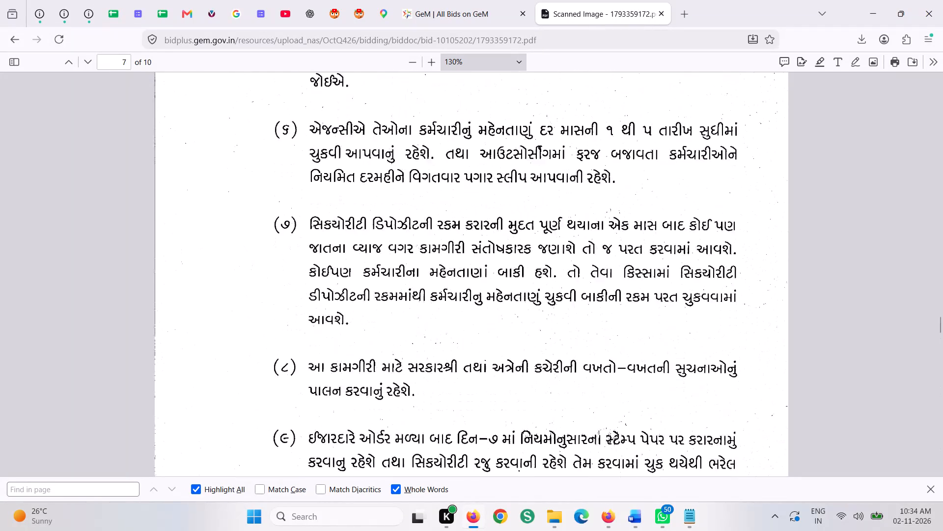
pyautogui.scroll(16, 528, 262)
pyautogui.scroll(9, 528, 262)
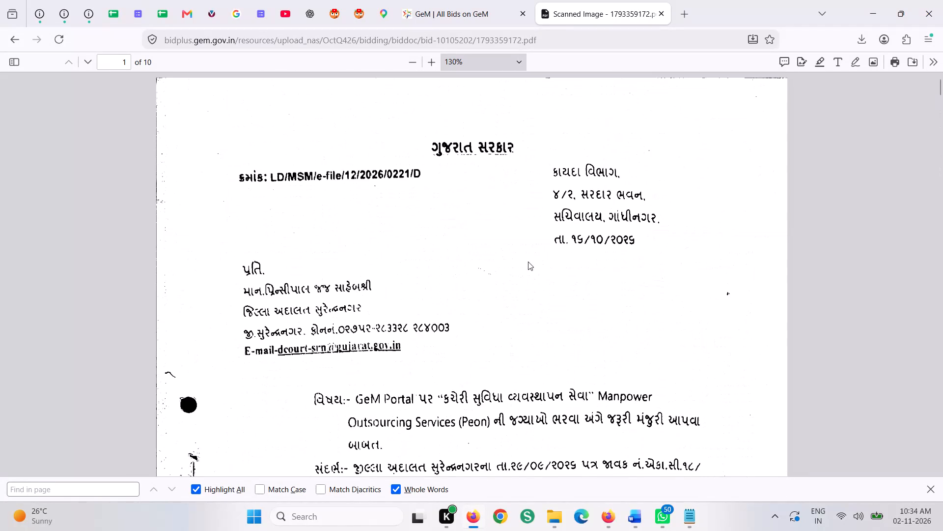
pyautogui.scroll(-5, 528, 262)
pyautogui.scroll(1, 518, 260)
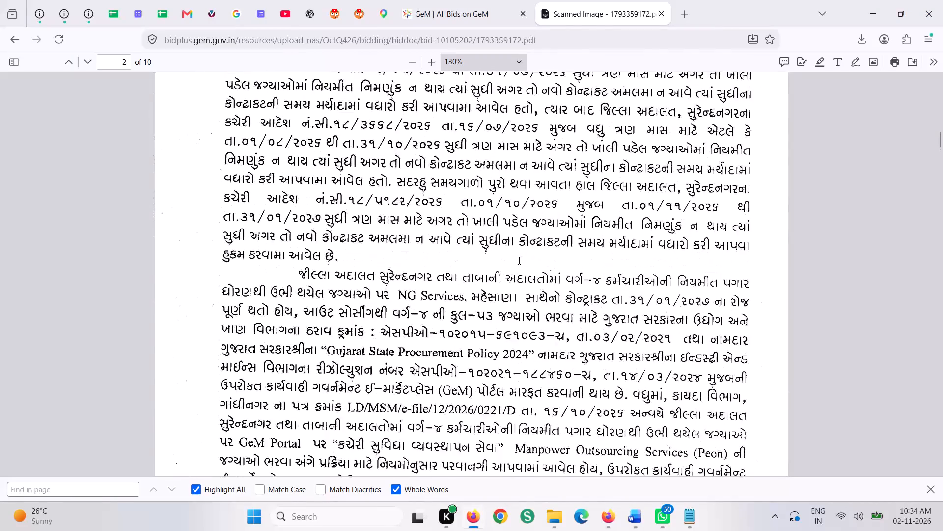
pyautogui.scroll(4, 617, 264)
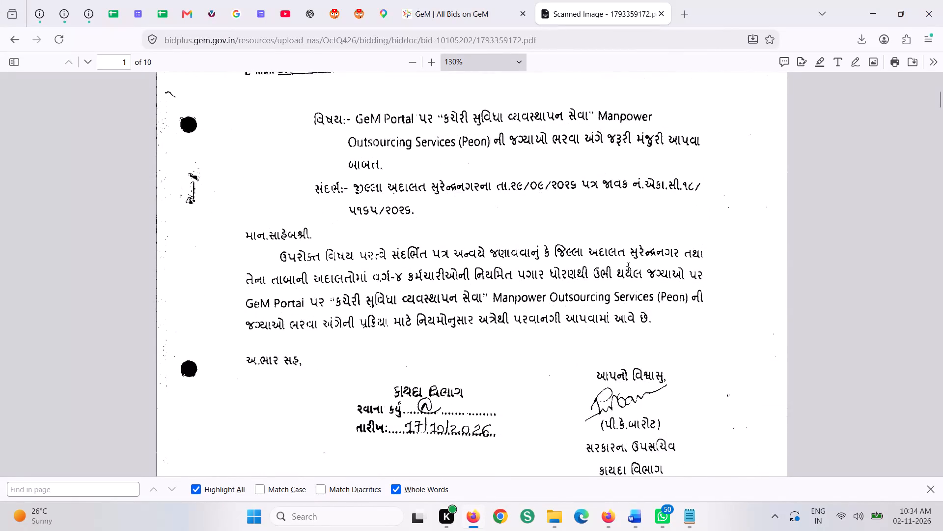
pyautogui.scroll(3, 627, 266)
# Recheck the required documents and Annexure-B conditions on pages 5 to 7 of the scope of work PDF.
pyautogui.scroll(-9, 627, 266)
pyautogui.scroll(-2, 562, 271)
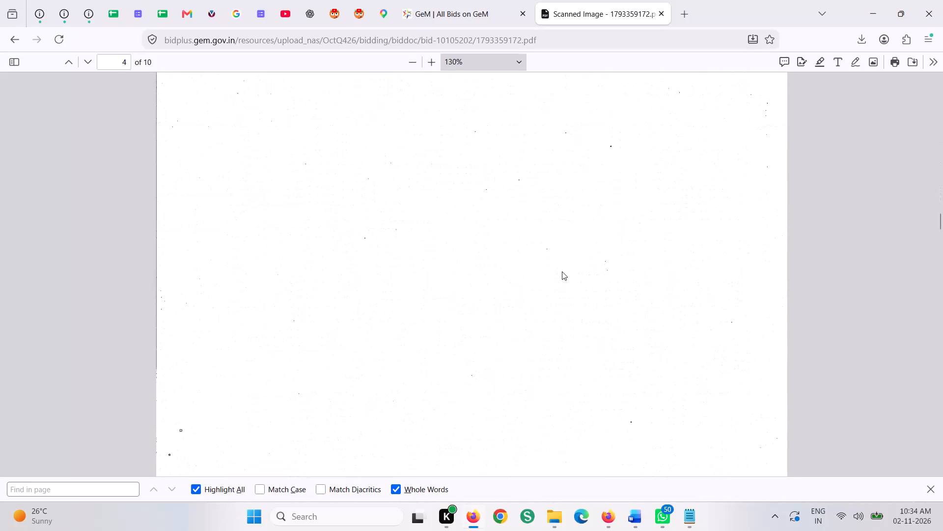
pyautogui.scroll(2, 562, 271)
pyautogui.scroll(-4, 562, 271)
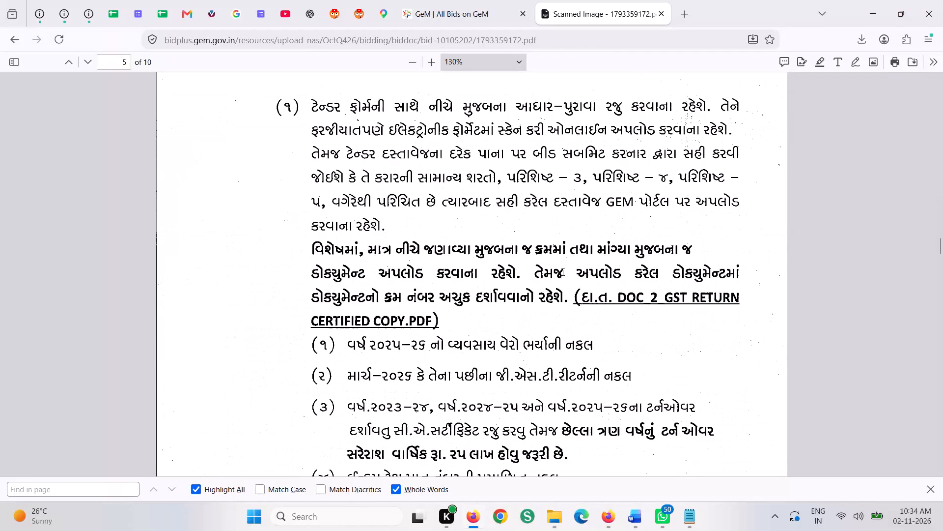
pyautogui.scroll(-4, 562, 271)
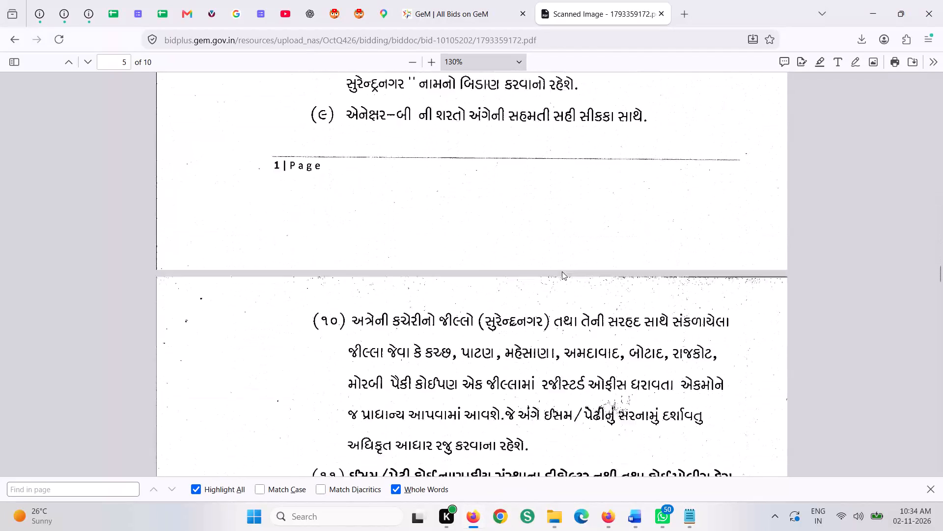
pyautogui.scroll(1, 563, 265)
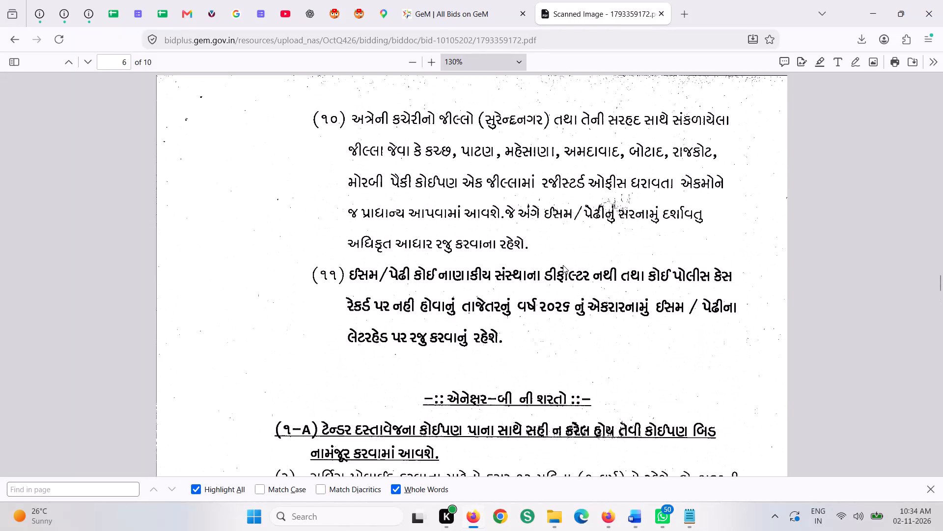
pyautogui.scroll(-3, 563, 265)
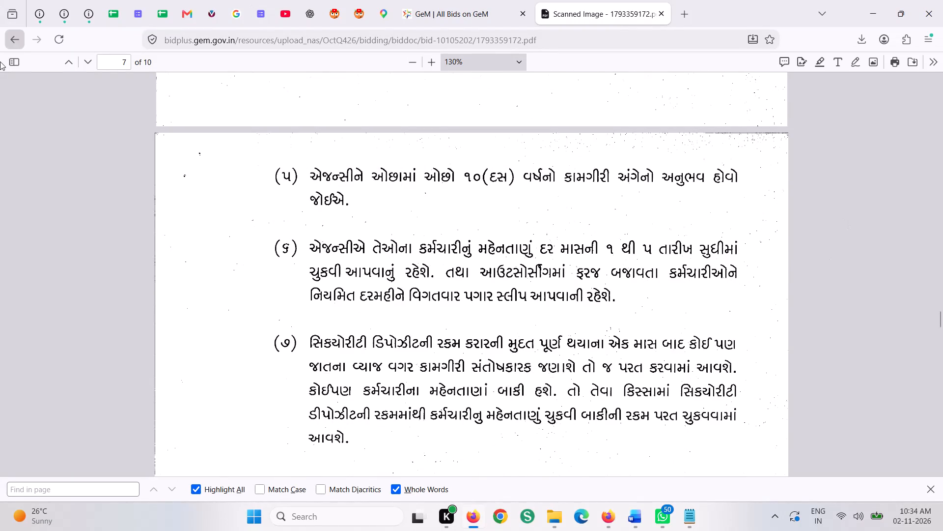
# Return to the bid document and check its minimum wages undertaking link and the files saved in the GEM2026B8221455 folder.
pyautogui.click(13, 42)
pyautogui.click(498, 188)
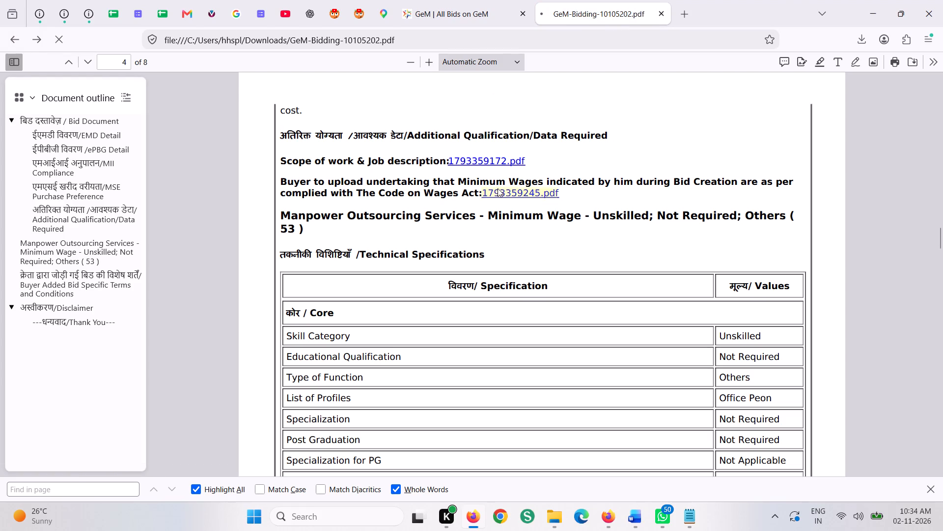
pyautogui.scroll(5, 368, 175)
pyautogui.click(5, 42)
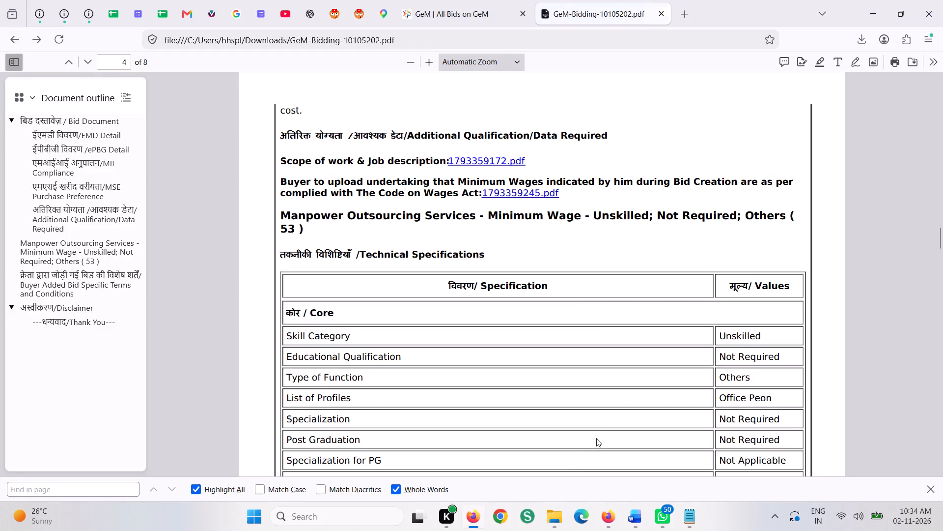
pyautogui.click(550, 506)
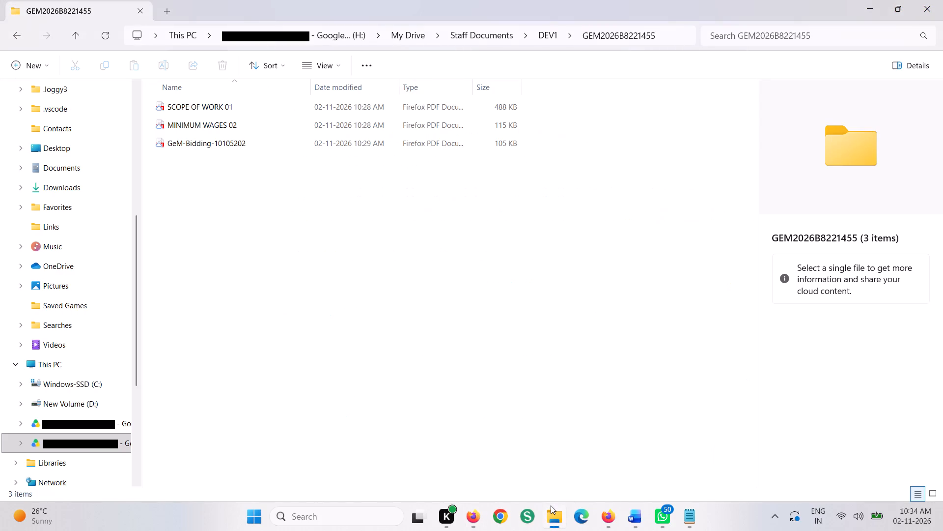
pyautogui.click(551, 505)
# Copy the consignee district "Surendranagar" from page 5 of the bid document and check it against the Word list.
pyautogui.scroll(-2, 637, 323)
pyautogui.scroll(-2, 549, 234)
pyautogui.scroll(-1, 585, 261)
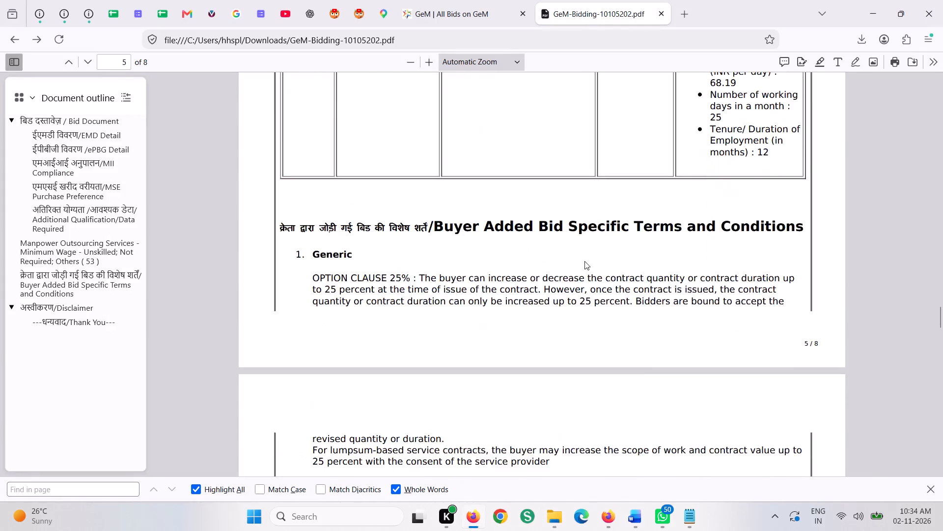
pyautogui.scroll(1, 427, 226)
pyautogui.doubleClick(543, 210)
pyautogui.hotkey('ctrl', 'c')
pyautogui.hotkey('ctrl', 'c')
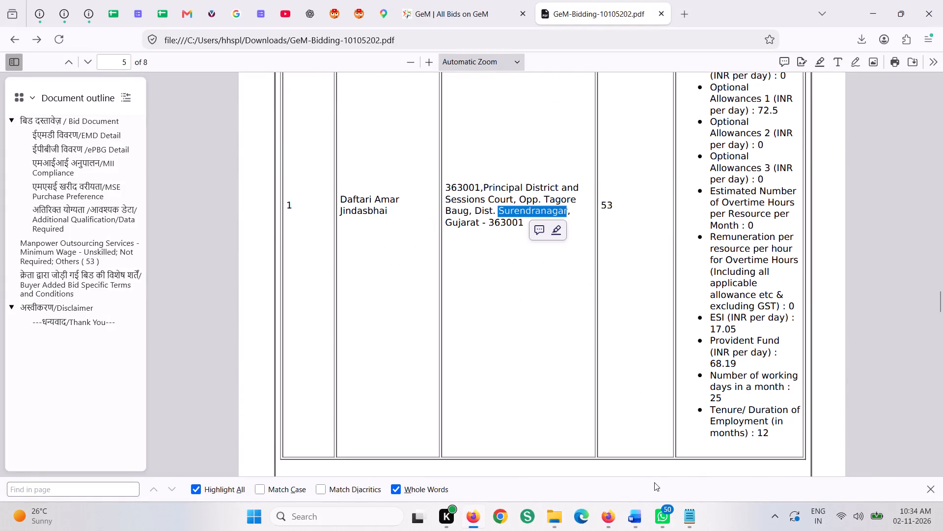
pyautogui.click(642, 522)
pyautogui.scroll(3, 328, 348)
pyautogui.scroll(-2, 403, 337)
pyautogui.hotkey('alt', 'Tab')
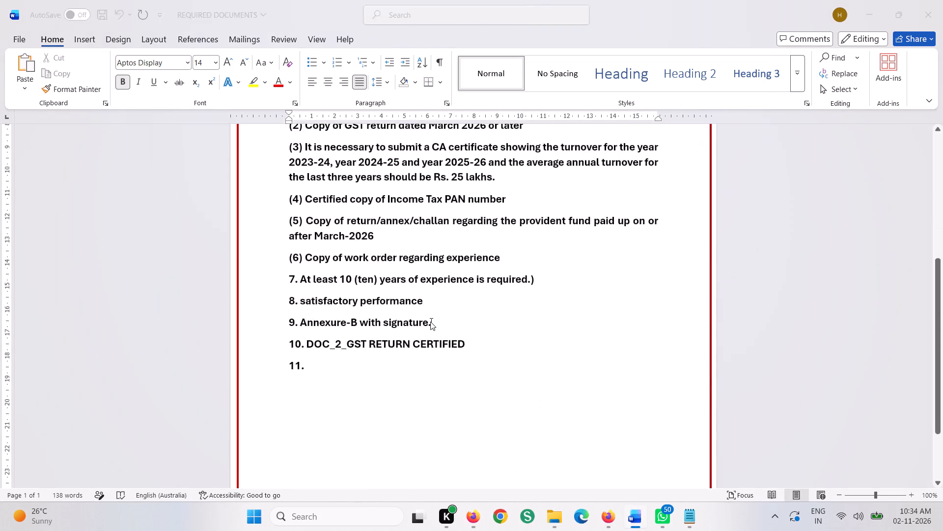
# Open the buyer uploaded ATC document linked on page 6 of the bid document, skim it and close it.
pyautogui.scroll(-3, 460, 345)
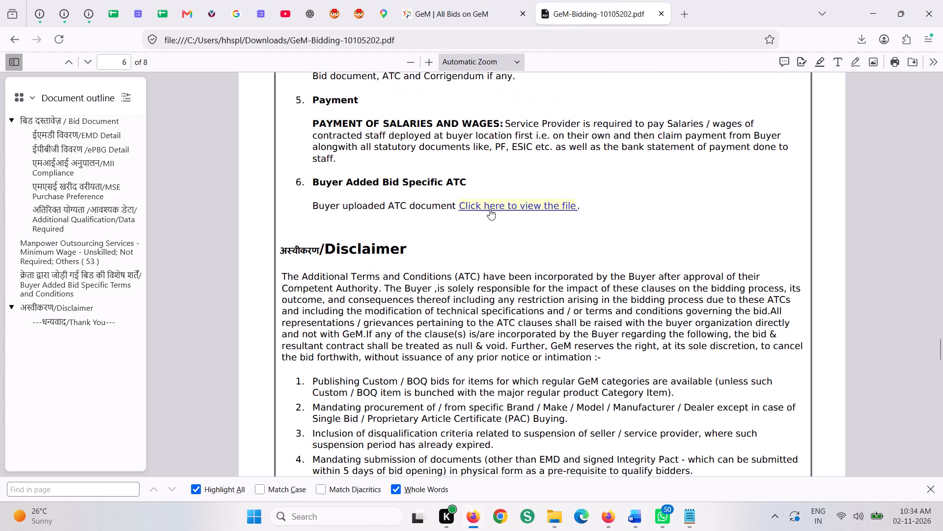
pyautogui.click(489, 208)
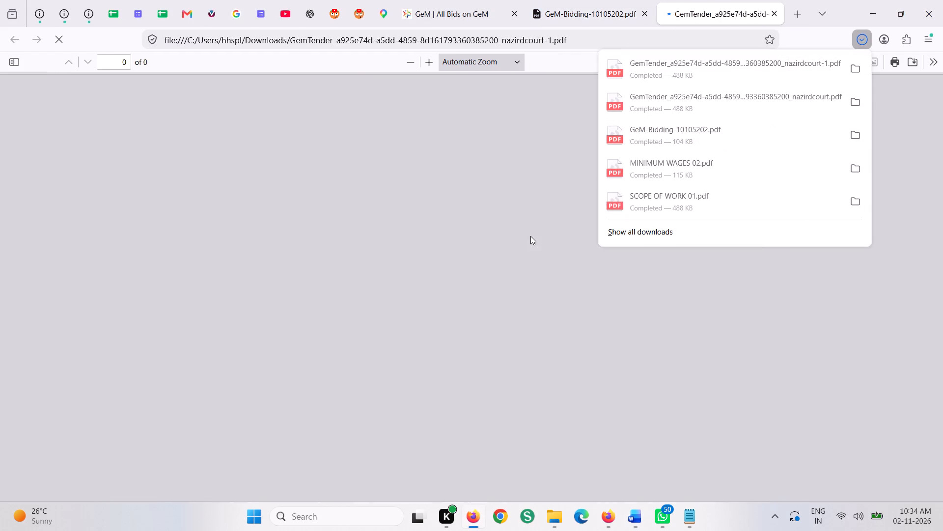
pyautogui.click(297, 214)
pyautogui.scroll(4, 417, 231)
pyautogui.scroll(-9, 647, 168)
pyautogui.click(714, 0)
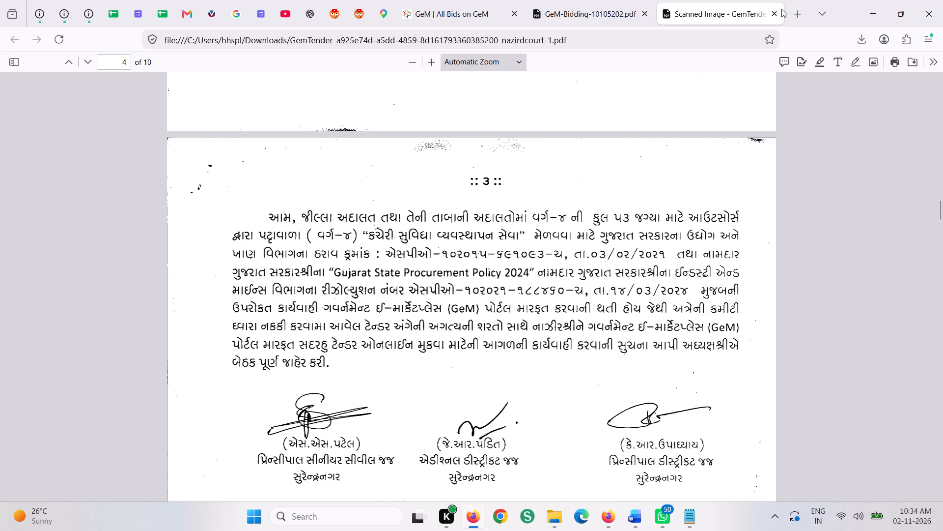
pyautogui.click(776, 13)
# Recheck the bid details on page 1 of the bid document against the Word REQUIRED DOCUMENTS list.
pyautogui.scroll(17, 569, 321)
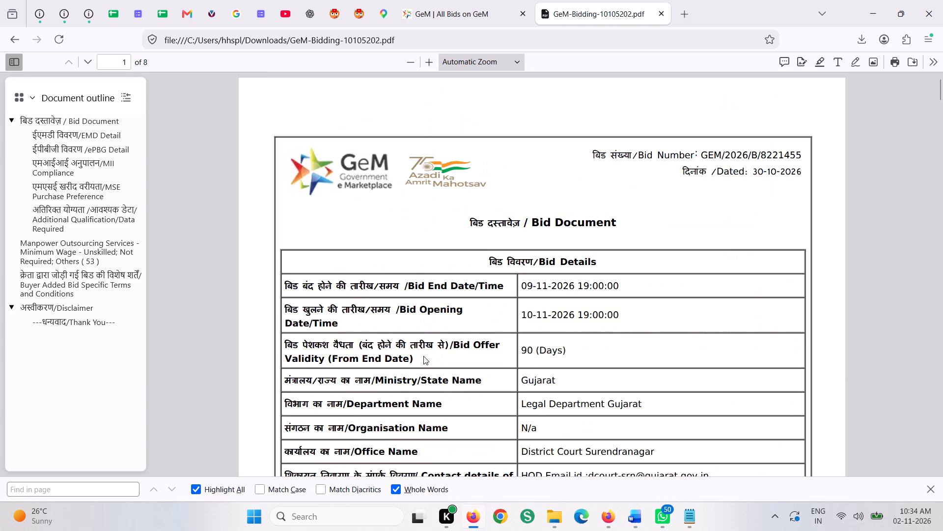
pyautogui.scroll(2, 423, 356)
pyautogui.scroll(-1, 419, 404)
pyautogui.hotkey('alt', 'Tab')
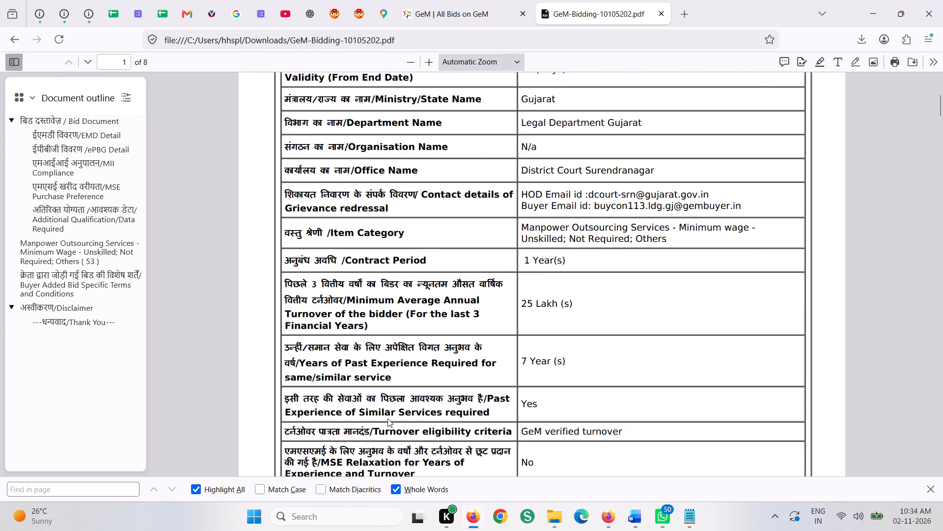
pyautogui.scroll(2, 348, 370)
pyautogui.scroll(-1, 370, 358)
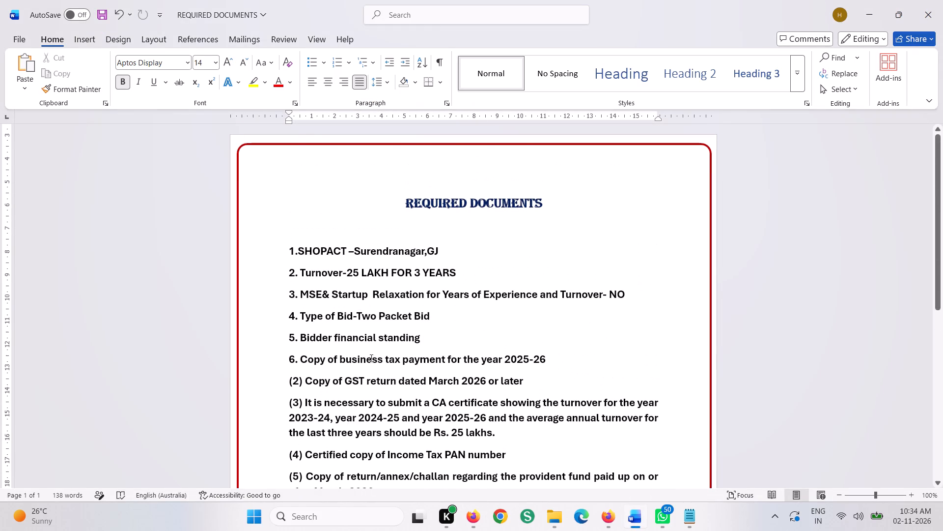
# Delete the empty item number 11 at the end of the Word REQUIRED DOCUMENTS list.
pyautogui.scroll(-2, 370, 358)
pyautogui.click(316, 277)
pyautogui.press('BackSpace')
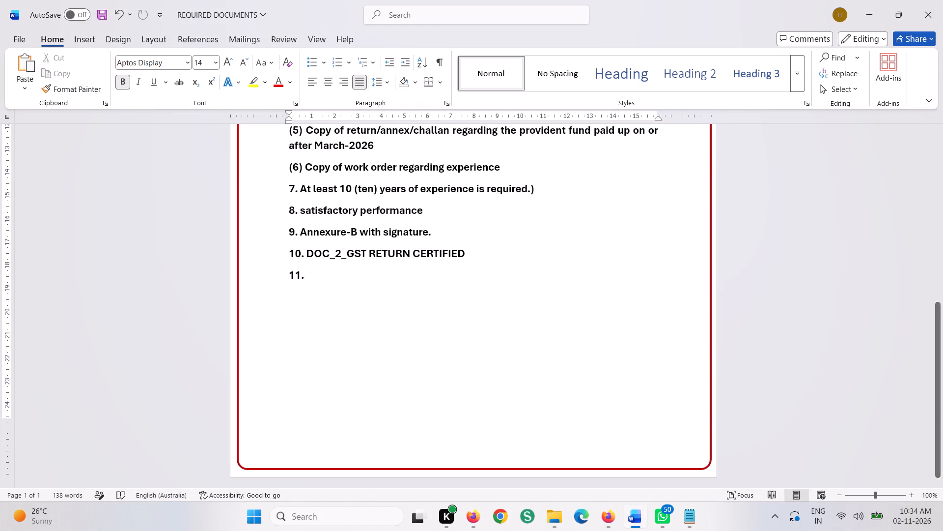
pyautogui.press('BackSpace')
pyautogui.press('BackSpace')
# Compare the page 2 bid details, including the documents required from the seller, with the completed Word list.
pyautogui.hotkey('alt', 'Tab')
pyautogui.scroll(-2, 383, 302)
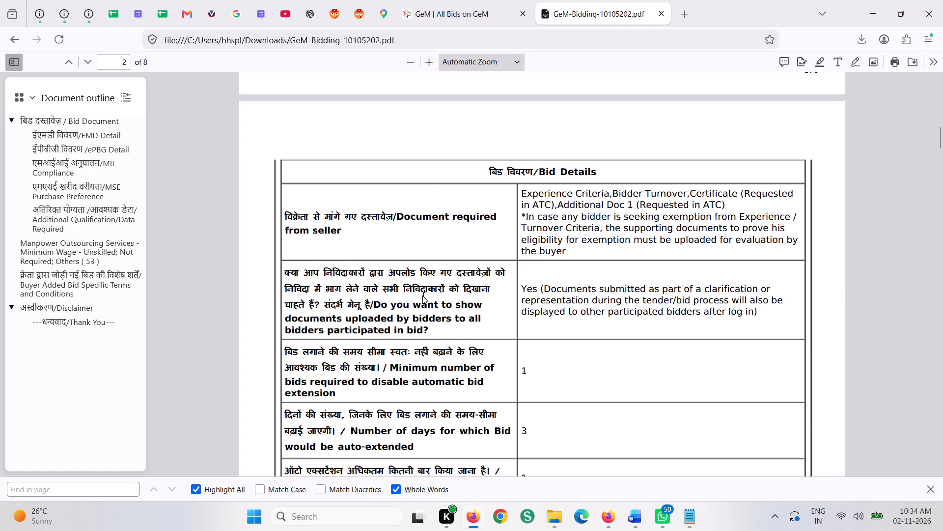
pyautogui.scroll(-2, 422, 297)
pyautogui.scroll(1, 415, 290)
pyautogui.hotkey('alt', 'Tab')
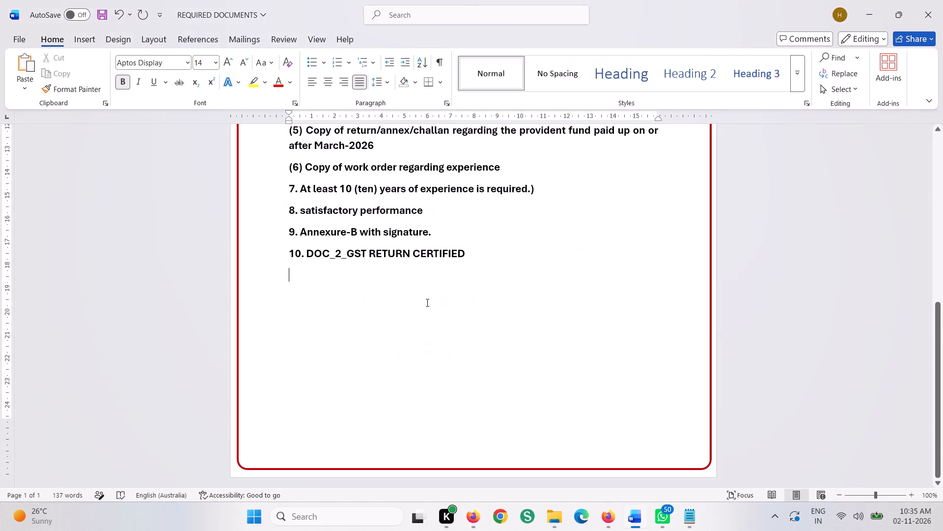
pyautogui.scroll(3, 358, 300)
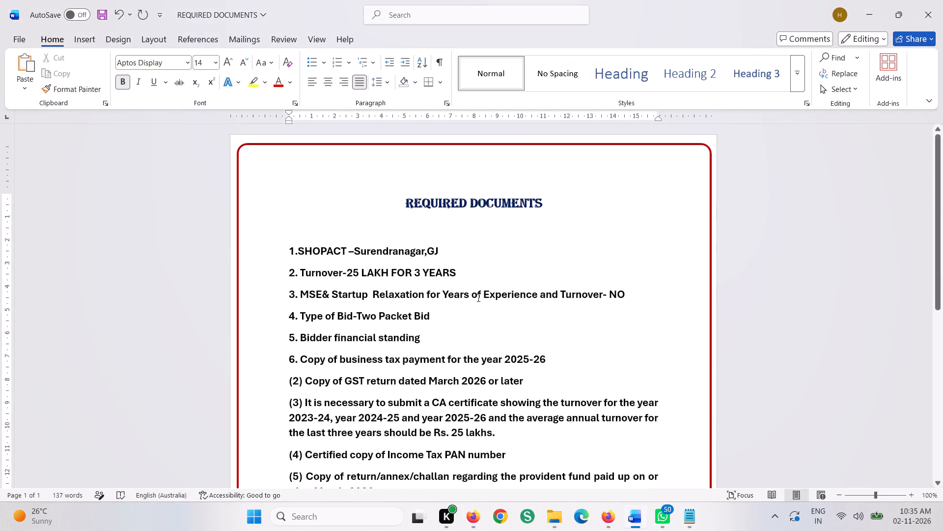
pyautogui.scroll(-1, 468, 312)
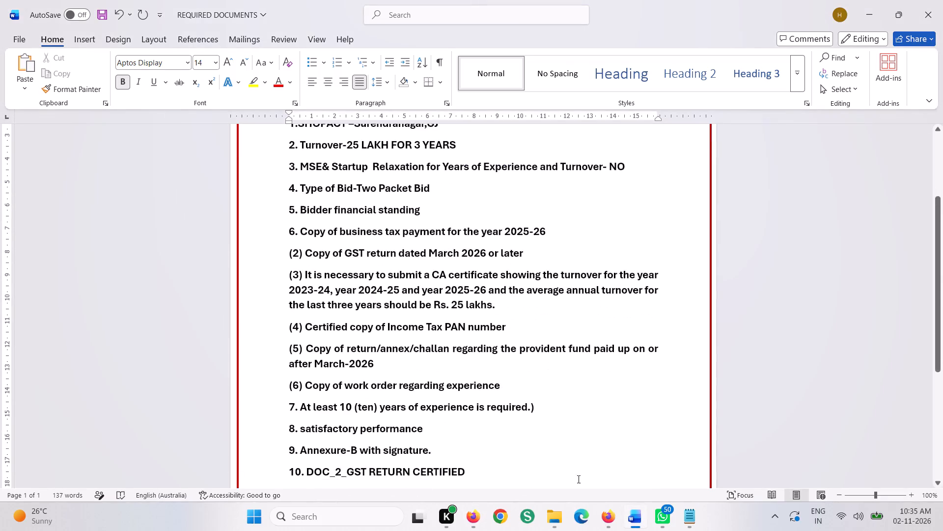
# Export the Word list as the PDF "REQUIRED DOCUMENTS" into DEV1's GEM2026B8221455 folder and close the opened PDF.
pyautogui.click(554, 528)
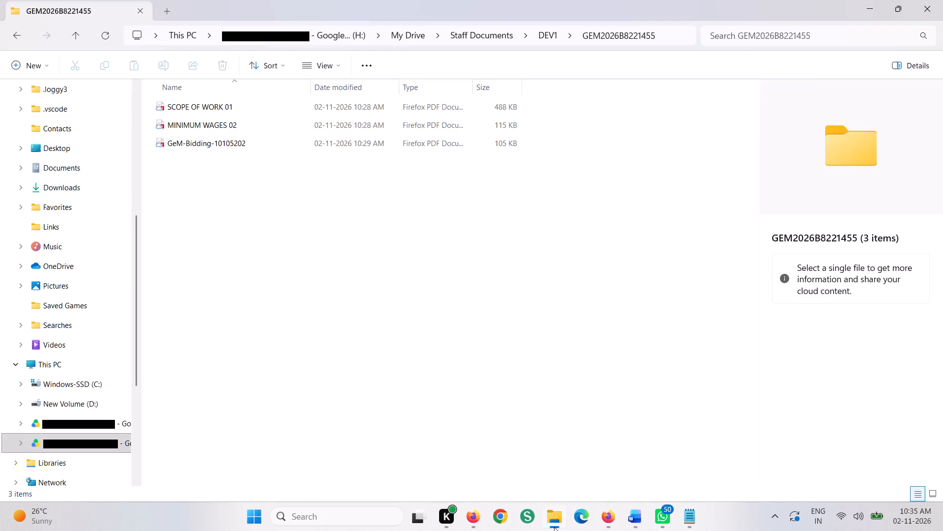
pyautogui.click(554, 527)
pyautogui.click(20, 42)
pyautogui.click(44, 276)
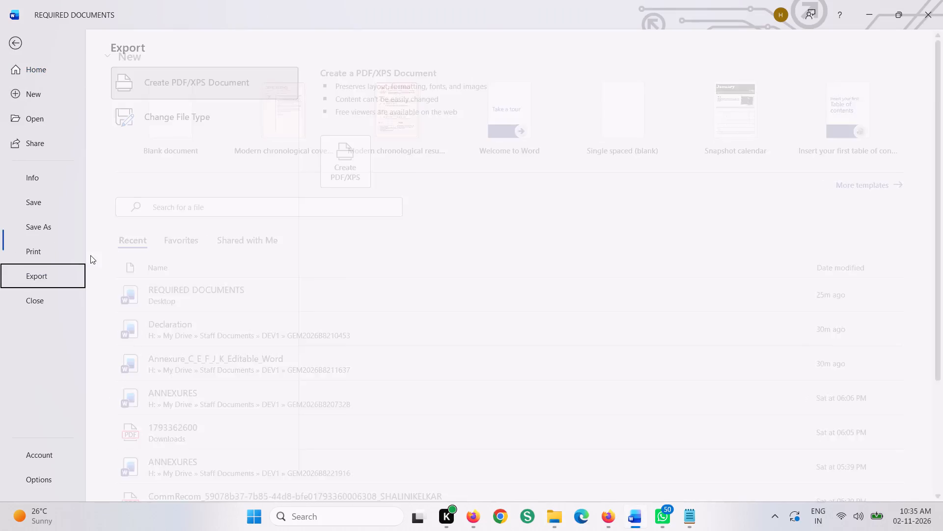
pyautogui.click(363, 161)
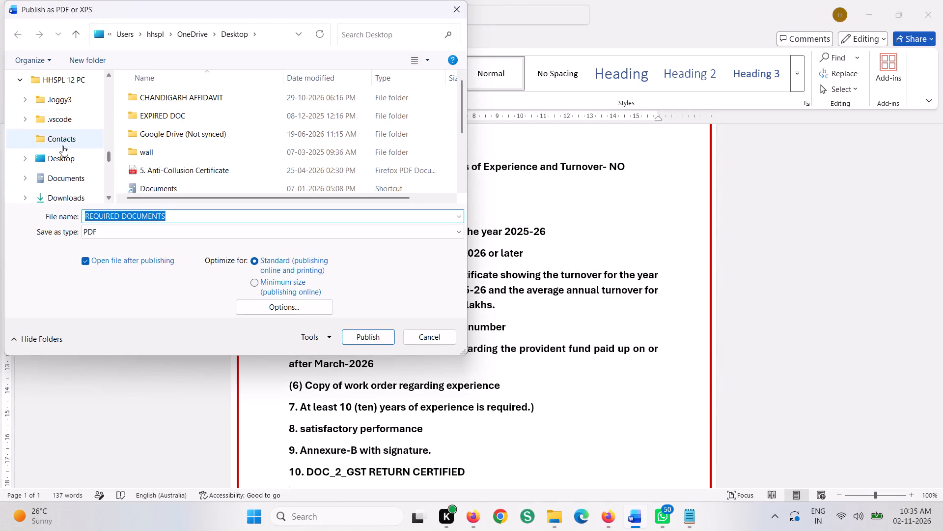
pyautogui.scroll(14, 50, 145)
pyautogui.click(63, 183)
pyautogui.scroll(9, 188, 123)
pyautogui.doubleClick(182, 96)
pyautogui.click(188, 219)
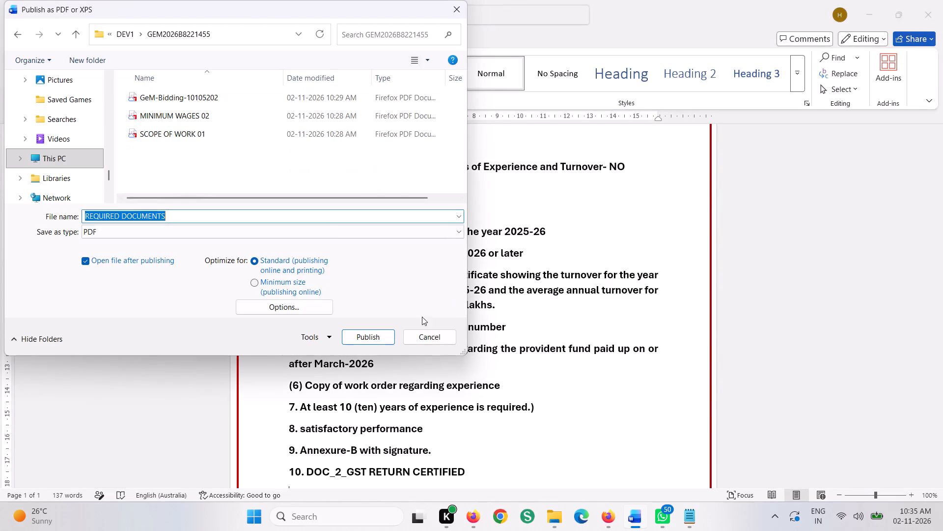
pyautogui.click(377, 335)
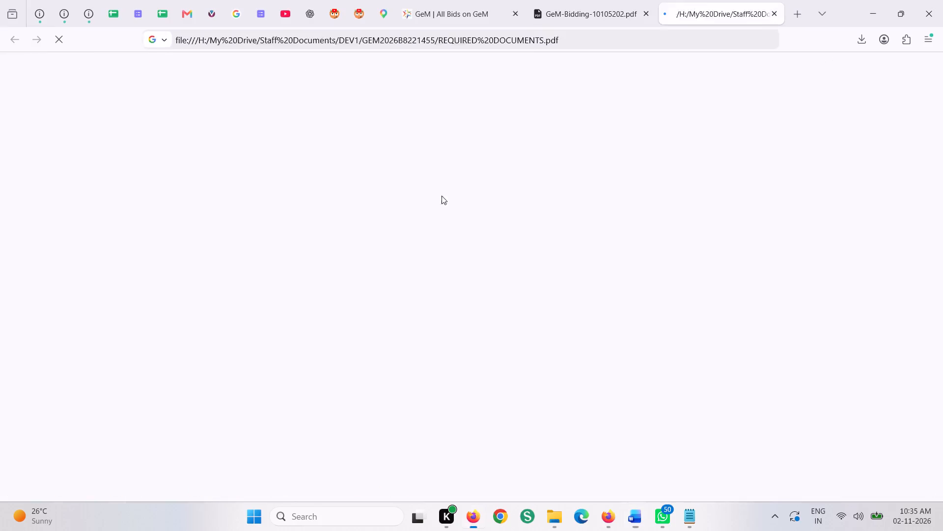
pyautogui.click(708, 0)
pyautogui.click(773, 13)
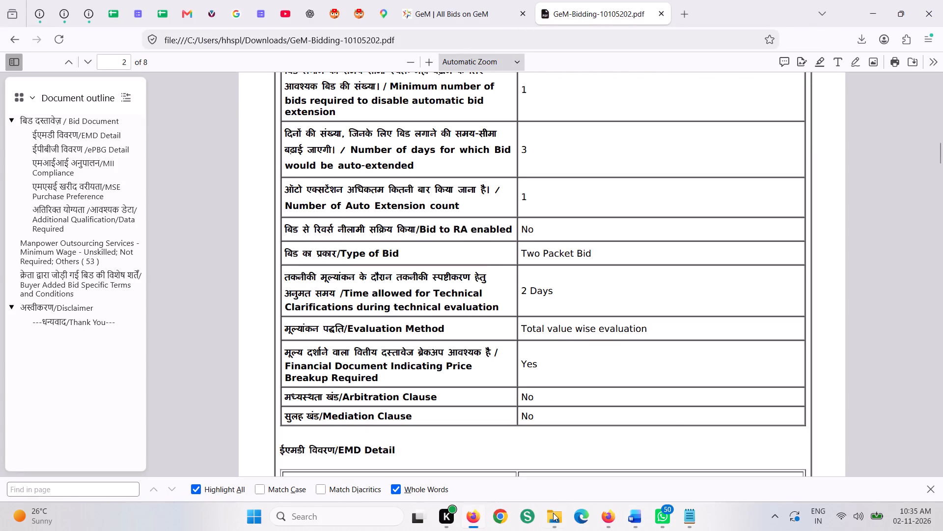
# Check the saved files in the GEM2026B8221455 folder and go back up to the DEV1 folder.
pyautogui.click(553, 513)
pyautogui.click(188, 130)
pyautogui.click(182, 144)
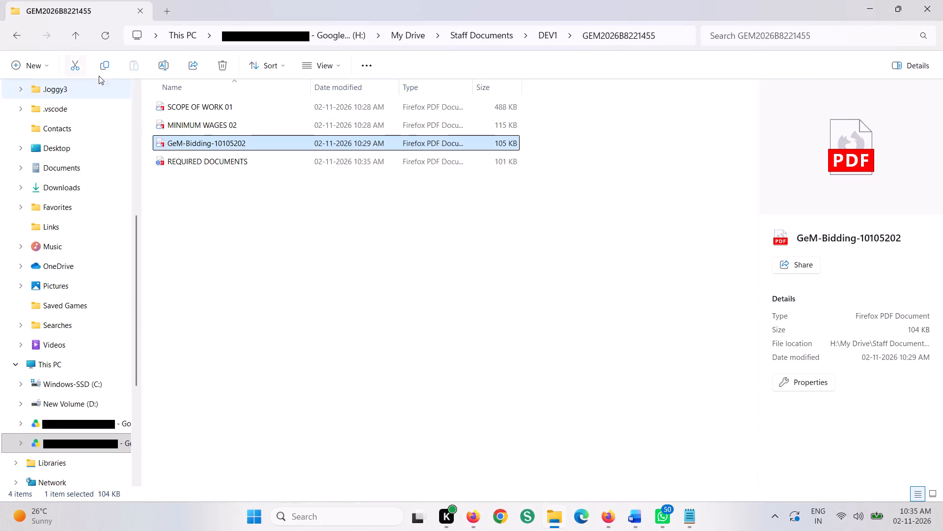
pyautogui.click(77, 33)
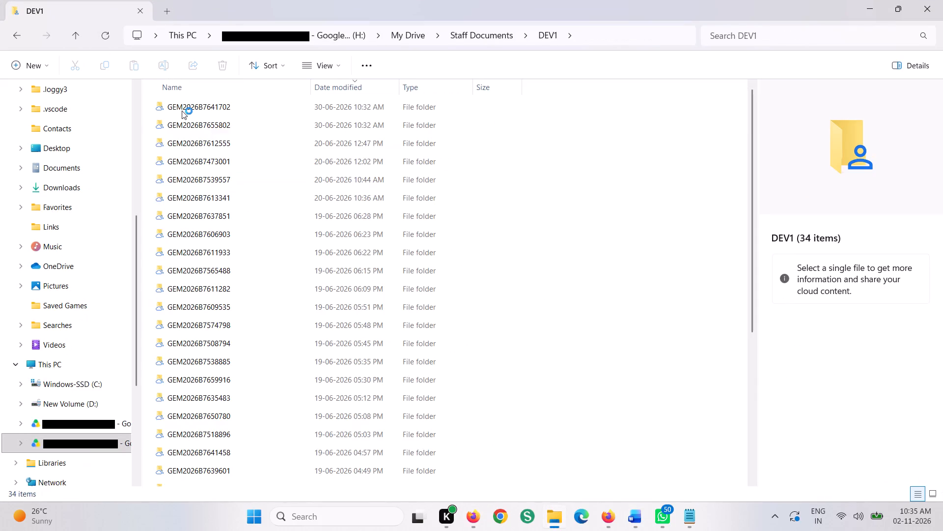
# Return to the bid document and review the buyer added terms and disclaimer on page 6.
pyautogui.click(471, 516)
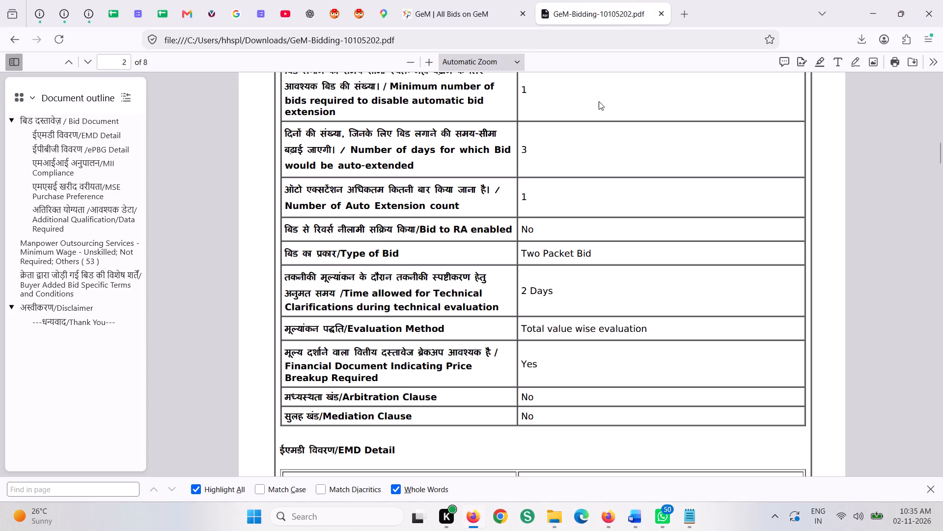
pyautogui.scroll(-15, 561, 209)
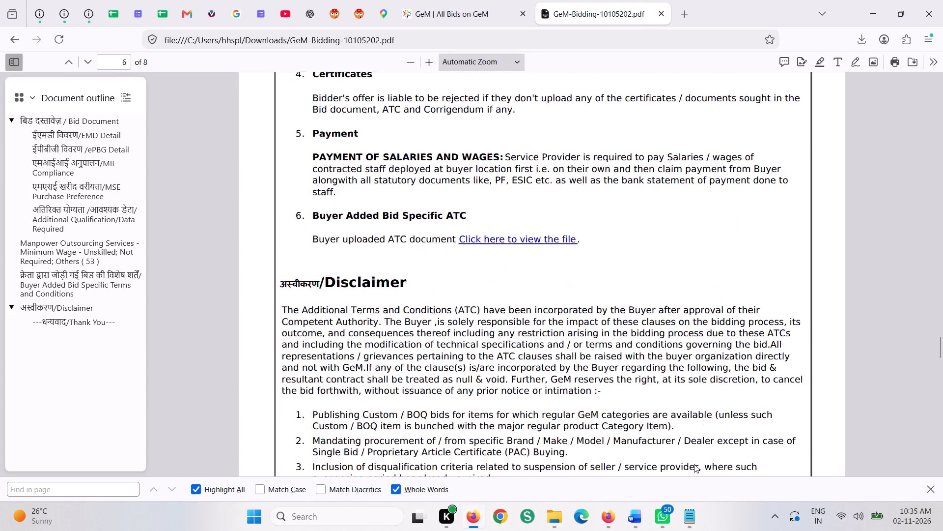
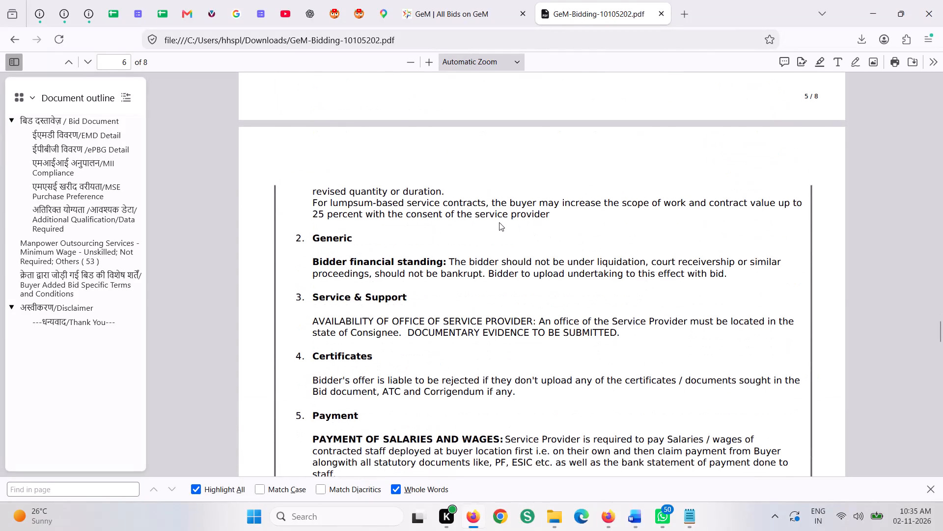
# Review the bid document's qualification terms and scope of work attachment 1793359172.pdf, and check the Word list of required documents.
pyautogui.scroll(9, 512, 249)
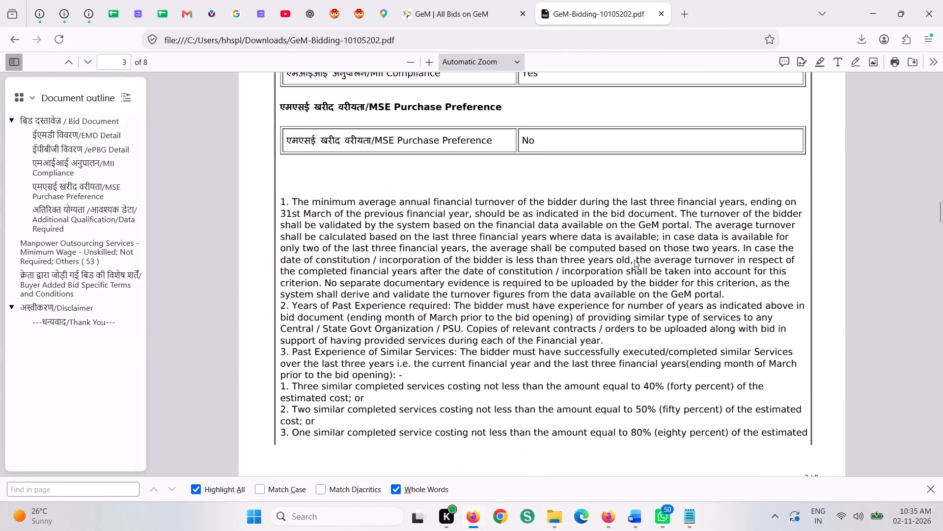
pyautogui.scroll(1, 617, 258)
pyautogui.scroll(-3, 613, 259)
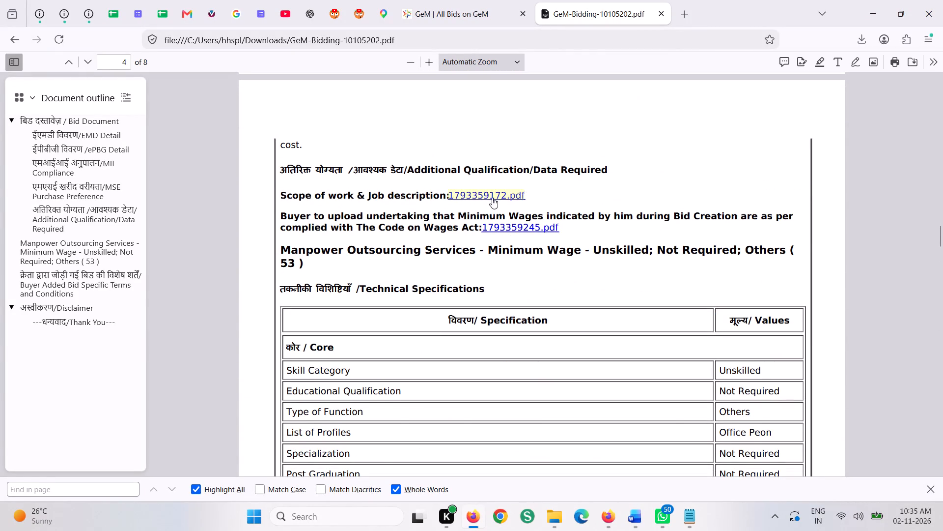
pyautogui.click(493, 194)
pyautogui.scroll(15, 493, 304)
pyautogui.scroll(-5, 519, 308)
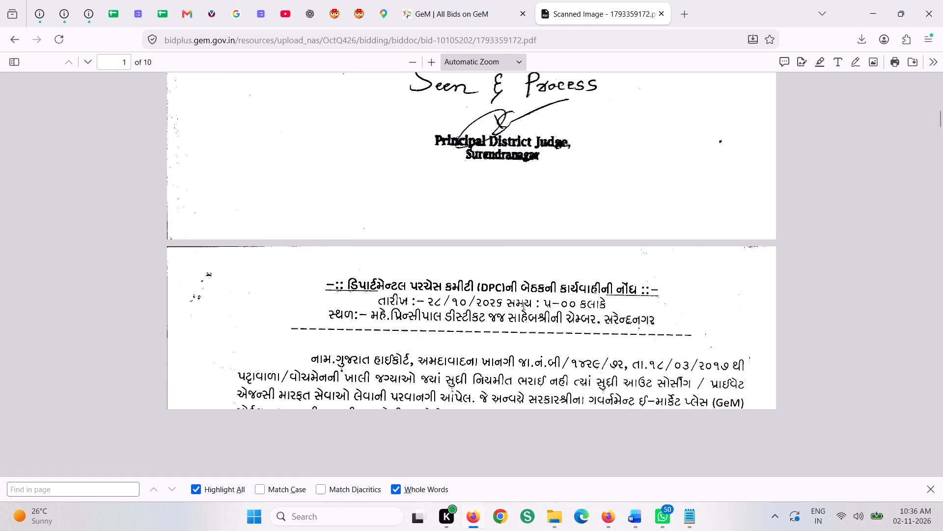
pyautogui.click(13, 47)
pyautogui.click(448, 0)
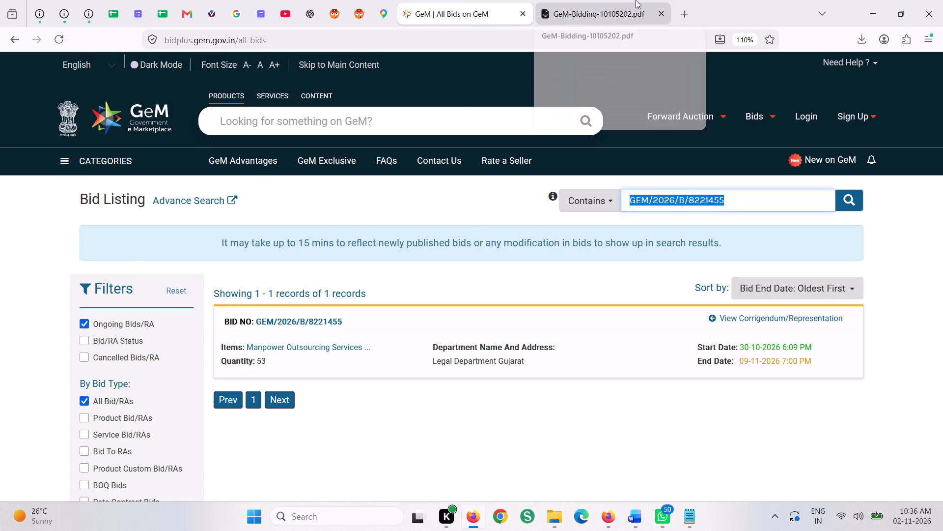
pyautogui.click(636, 0)
pyautogui.click(631, 514)
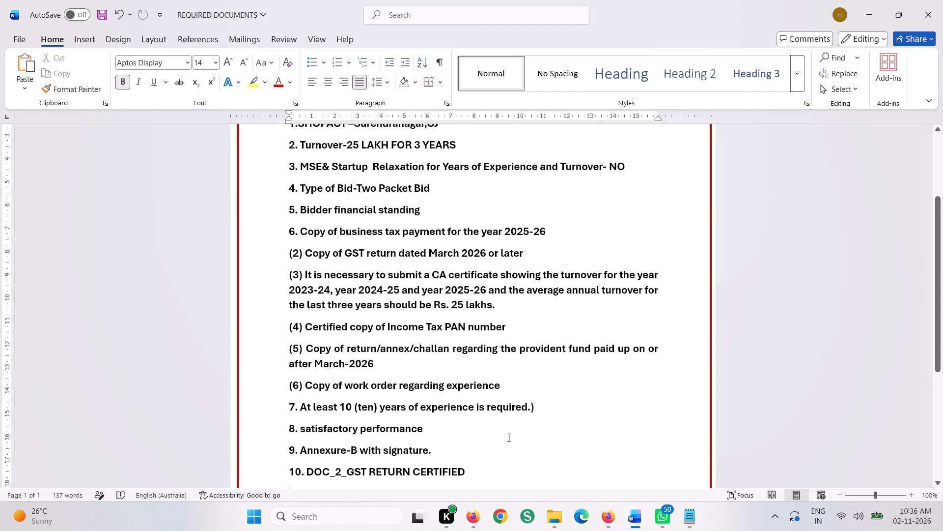
pyautogui.scroll(3, 411, 396)
# Copy the Drive link of DEV1's GEM2026B8221455 folder into the Surendranagar bid's Other Comment cell in Daily Tender Sheet 2026 as a folder chip.
pyautogui.click(555, 518)
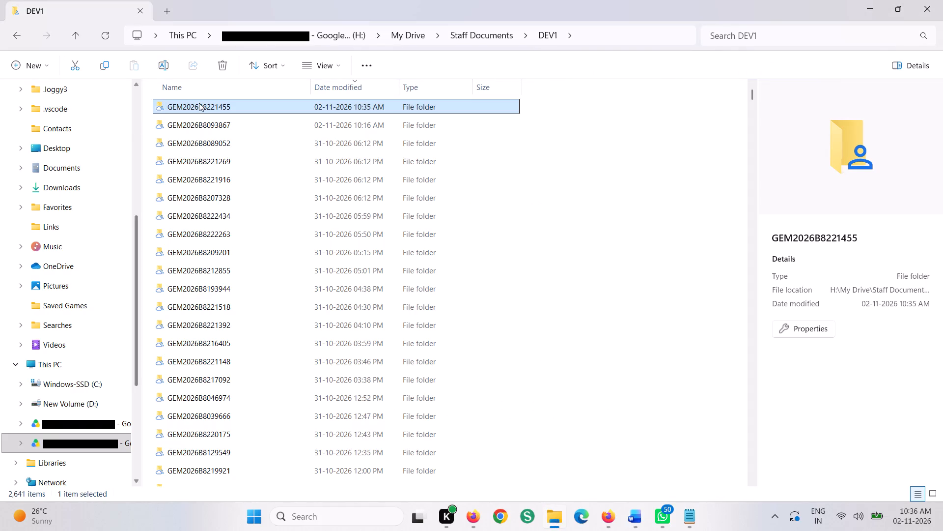
pyautogui.rightClick(213, 107)
pyautogui.click(259, 343)
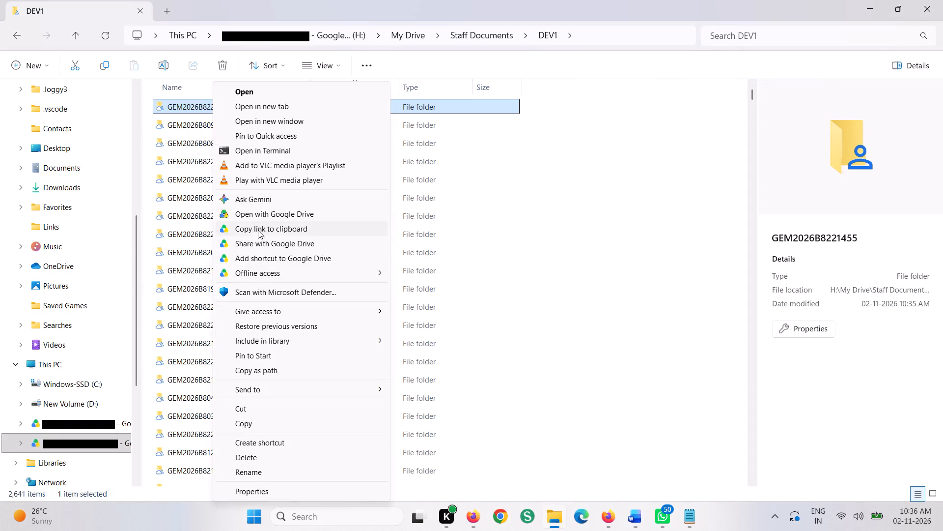
pyautogui.click(254, 228)
pyautogui.hotkey('alt', 'Tab')
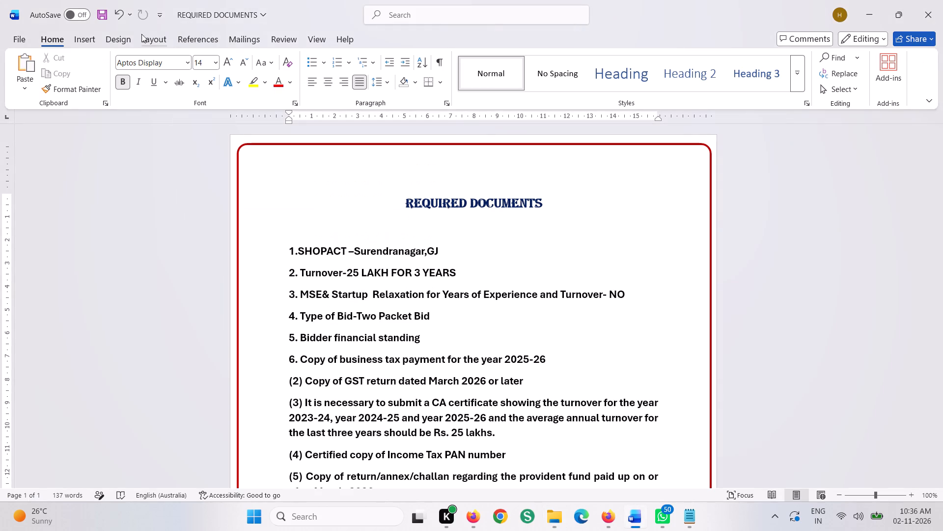
pyautogui.hotkey('alt', 'Tab')
pyautogui.click(473, 513)
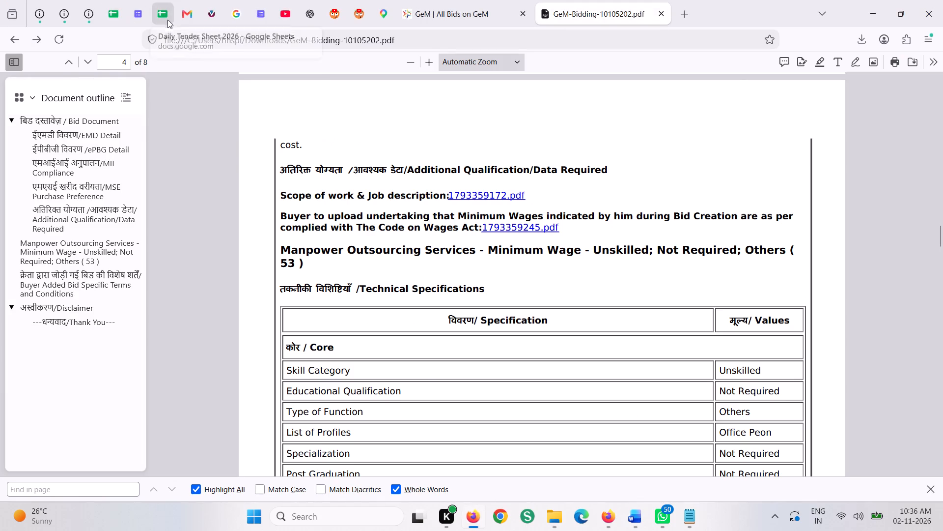
pyautogui.click(167, 19)
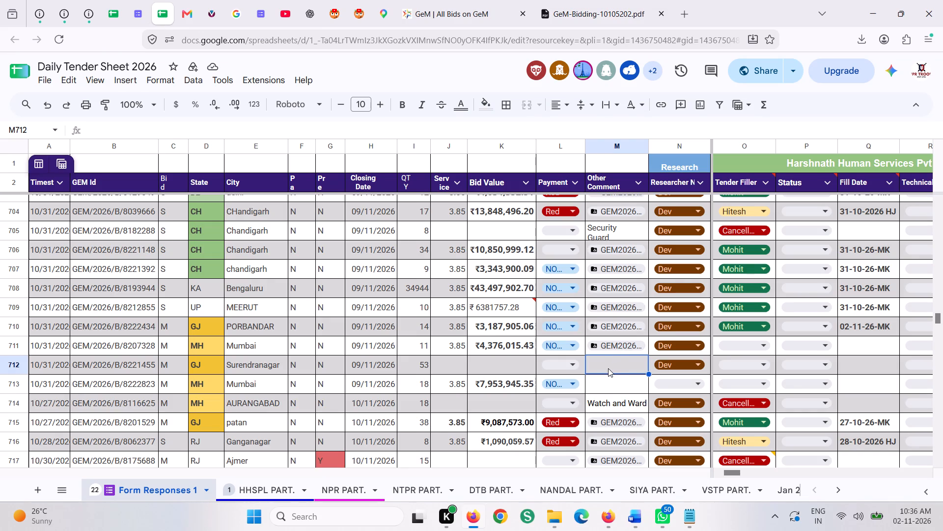
pyautogui.doubleClick(608, 368)
pyautogui.hotkey('ctrl', 'v')
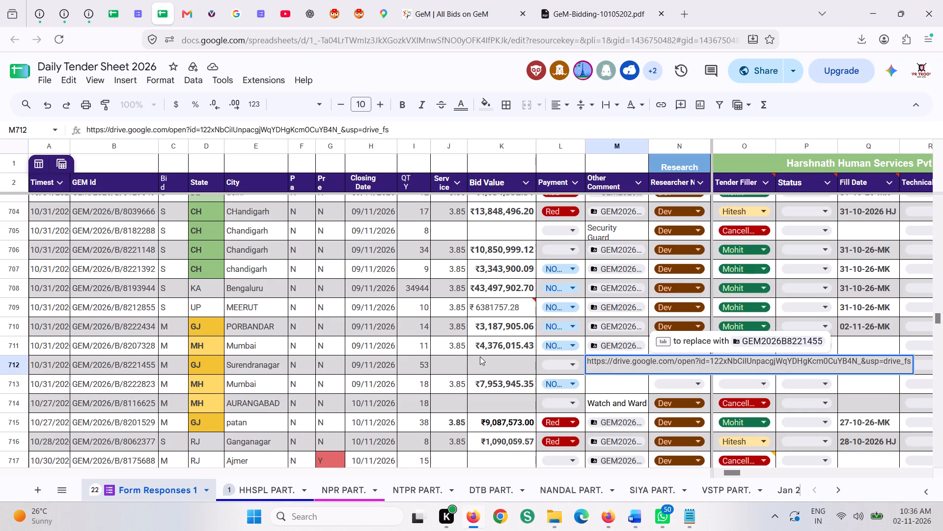
pyautogui.press('Tab')
pyautogui.click(385, 358)
# Set the researcher for bid GEM/2026/B/8222823 in the Mumbai row to Dev.
pyautogui.click(666, 387)
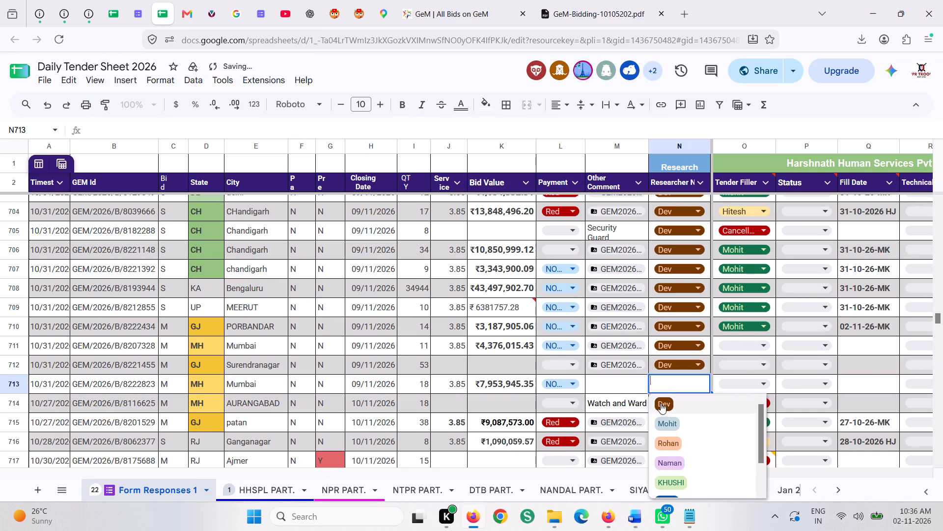
pyautogui.click(661, 404)
# Look up the sheet's next bid ID, GEM/2026/B/8222823, in the GeM bid listing in place of the old one and open its bid document.
pyautogui.click(614, 385)
pyautogui.press('Left')
pyautogui.press('Left')
pyautogui.press('Left')
pyautogui.press('Left')
pyautogui.press('Left')
pyautogui.press('Left')
pyautogui.press('Left')
pyautogui.press('Left')
pyautogui.press('Left')
pyautogui.press('Left')
pyautogui.press('Left')
pyautogui.press('Left')
pyautogui.press('Left')
pyautogui.press('Left')
pyautogui.press('Left')
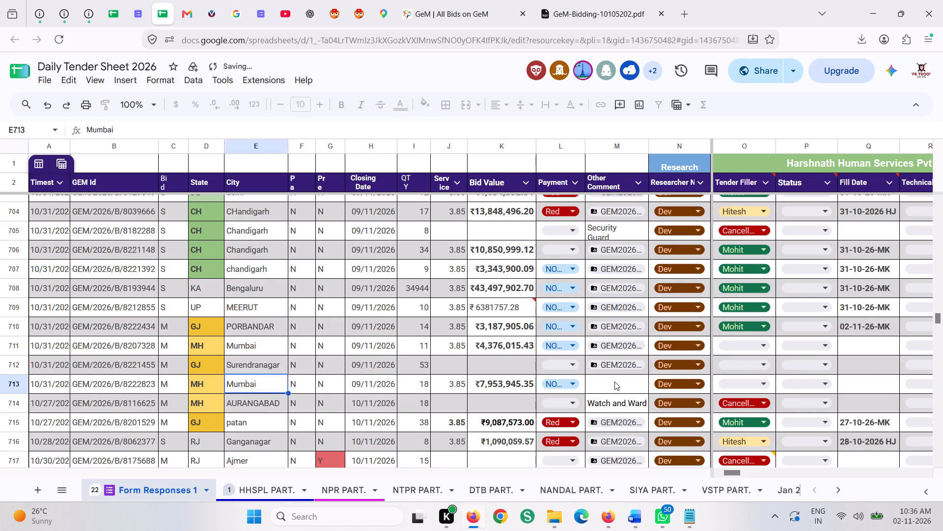
pyautogui.press('Right')
pyautogui.hotkey('ctrl', 'c')
pyautogui.press('Right')
pyautogui.press('Right')
pyautogui.press('Right')
pyautogui.press('Right')
pyautogui.press('Right')
pyautogui.press('Right')
pyautogui.press('Right')
pyautogui.press('Right')
pyautogui.press('Right')
pyautogui.press('Right')
pyautogui.press('Right')
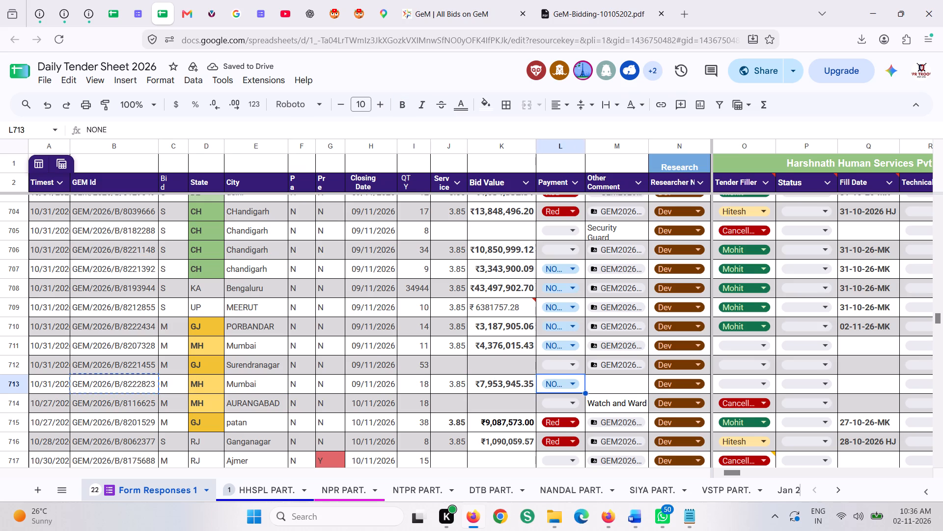
pyautogui.press('Right')
pyautogui.click(618, 0)
pyautogui.click(660, 11)
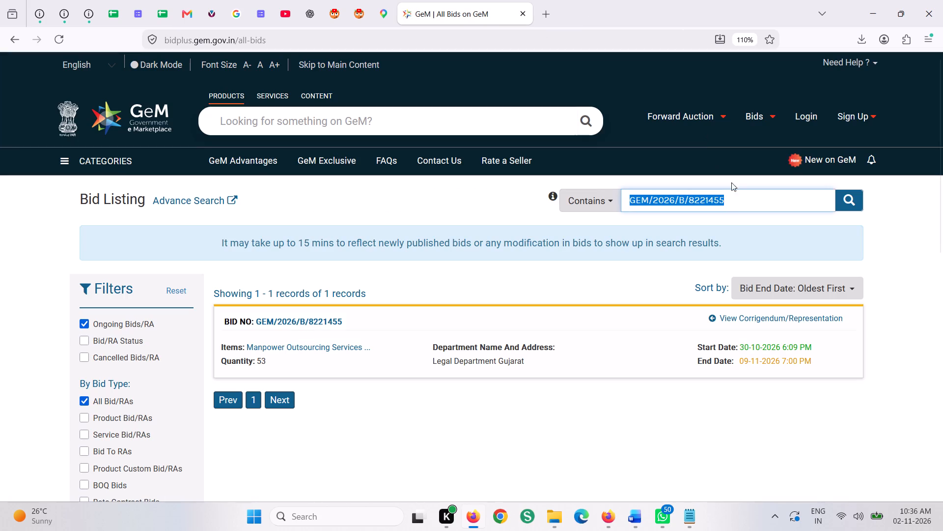
pyautogui.hotkey('ctrl', 'v')
pyautogui.press('Return')
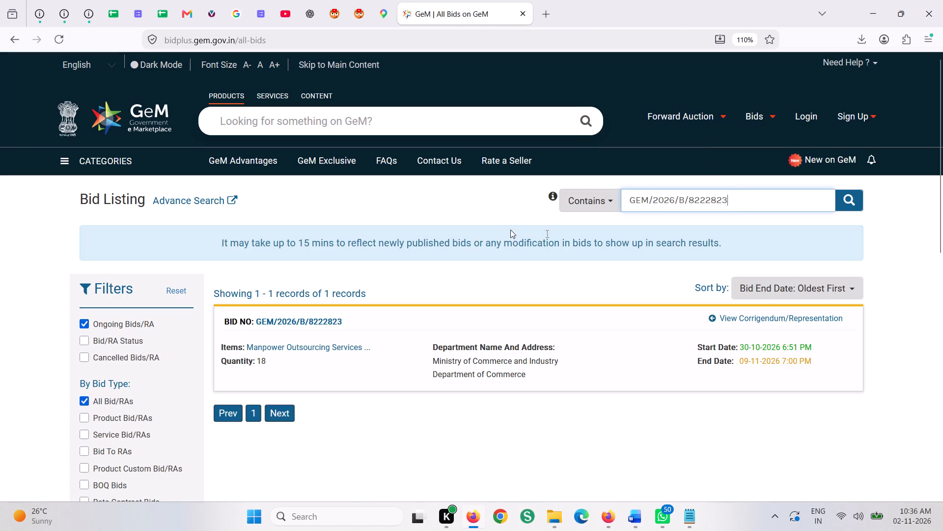
pyautogui.click(314, 324)
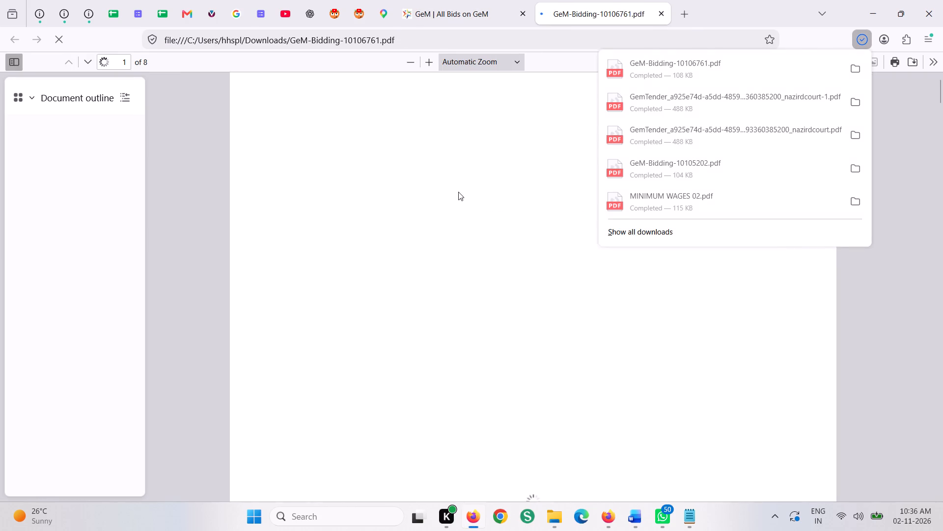
# Search the new bid document for the terms SECURITY, WATCH and CHOWKIDAR.
pyautogui.click(456, 192)
pyautogui.scroll(-1, 560, 226)
pyautogui.click(618, 225)
pyautogui.hotkey('ctrl', 'f')
pyautogui.write('SECURITY')
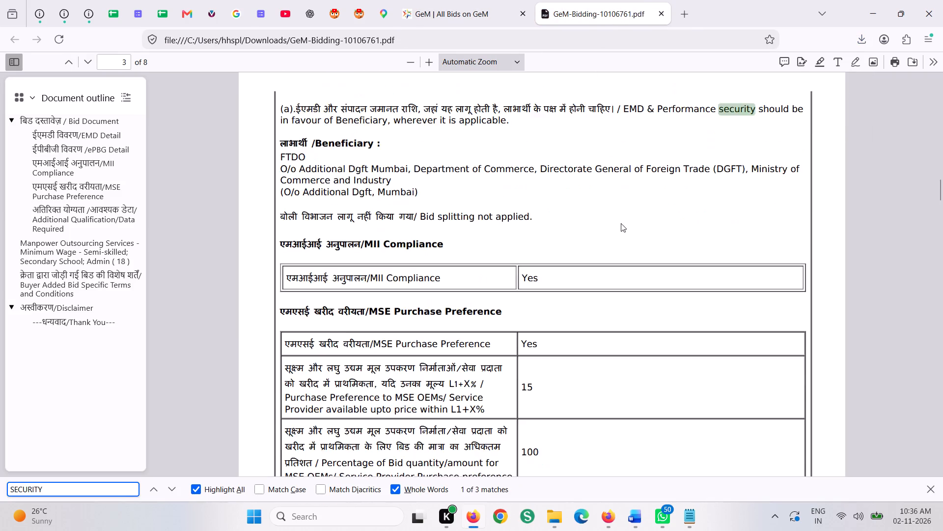
pyautogui.press('Return')
pyautogui.press('Return')
pyautogui.press('Return')
pyautogui.press('Return')
pyautogui.press('Return')
pyautogui.press('Return')
pyautogui.press('BackSpace')
pyautogui.press('BackSpace')
pyautogui.press('BackSpace')
pyautogui.press('BackSpace')
pyautogui.press('BackSpace')
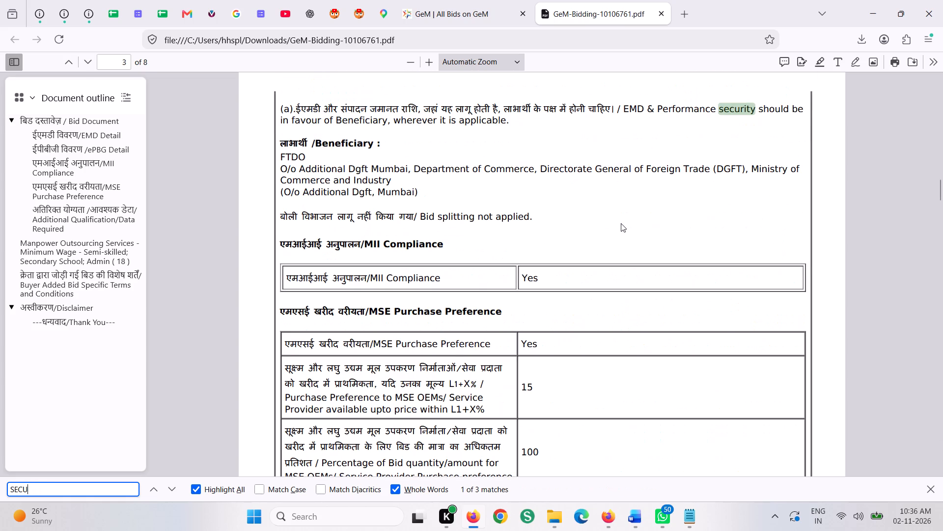
pyautogui.press('BackSpace')
pyautogui.press('BackSpace')
pyautogui.press('BackSpace')
pyautogui.press('BackSpace')
pyautogui.press('BackSpace')
pyautogui.write('WATCH')
pyautogui.press('BackSpace')
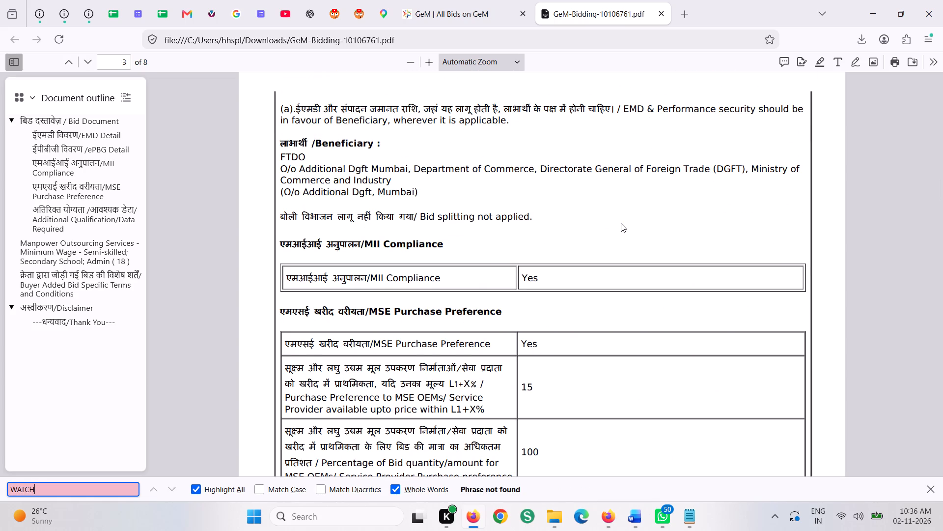
pyautogui.press('BackSpace')
pyautogui.press('BackSpace')
pyautogui.press('BackSpace')
pyautogui.press('BackSpace')
pyautogui.press('BackSpace')
pyautogui.press('BackSpace')
pyautogui.press('BackSpace')
pyautogui.write('CHOWKIDAR')
pyautogui.press('BackSpace')
pyautogui.press('BackSpace')
pyautogui.press('BackSpace')
pyautogui.press('BackSpace')
pyautogui.press('BackSpace')
pyautogui.press('BackSpace')
pyautogui.press('BackSpace')
pyautogui.press('BackSpace')
pyautogui.press('BackSpace')
pyautogui.press('BackSpace')
pyautogui.press('BackSpace')
pyautogui.press('BackSpace')
pyautogui.press('BackSpace')
pyautogui.press('BackSpace')
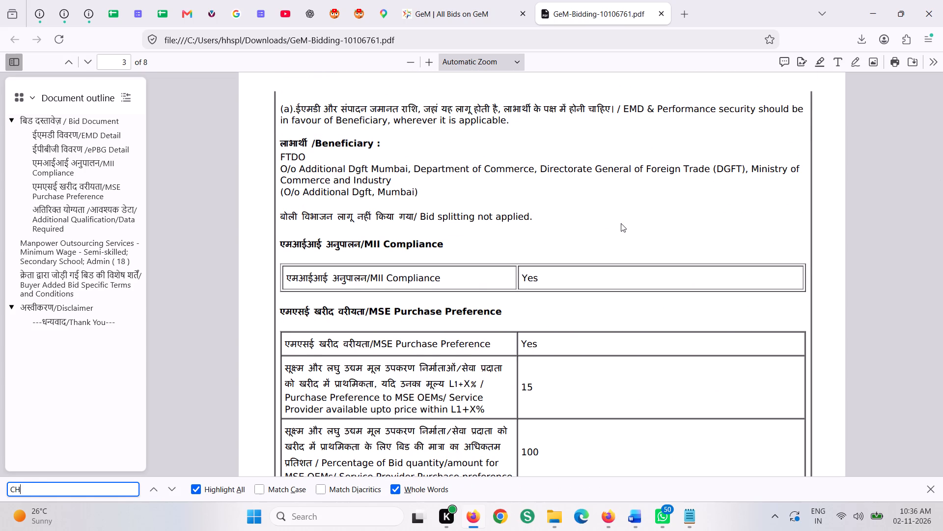
# Examine the technical specifications on page 4 and the minimum wages attachment 1793365872.pdf, and return to the bid document.
pyautogui.scroll(-5, 614, 220)
pyautogui.scroll(1, 585, 213)
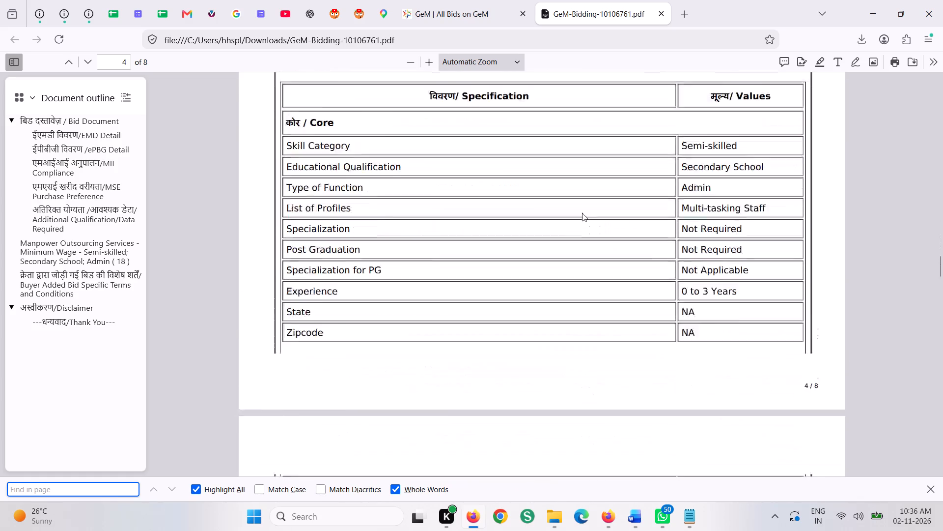
pyautogui.click(501, 206)
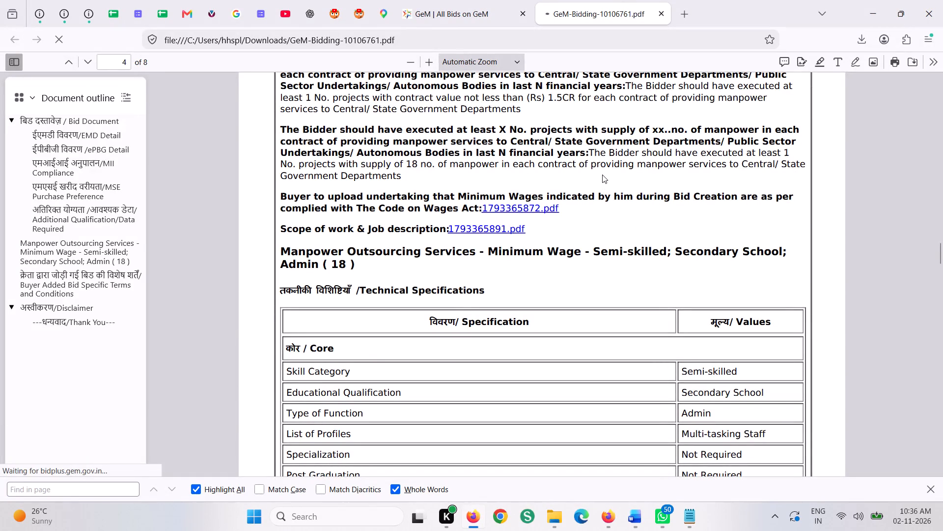
pyautogui.click(452, 155)
pyautogui.scroll(-3, 537, 169)
pyautogui.scroll(1, 442, 119)
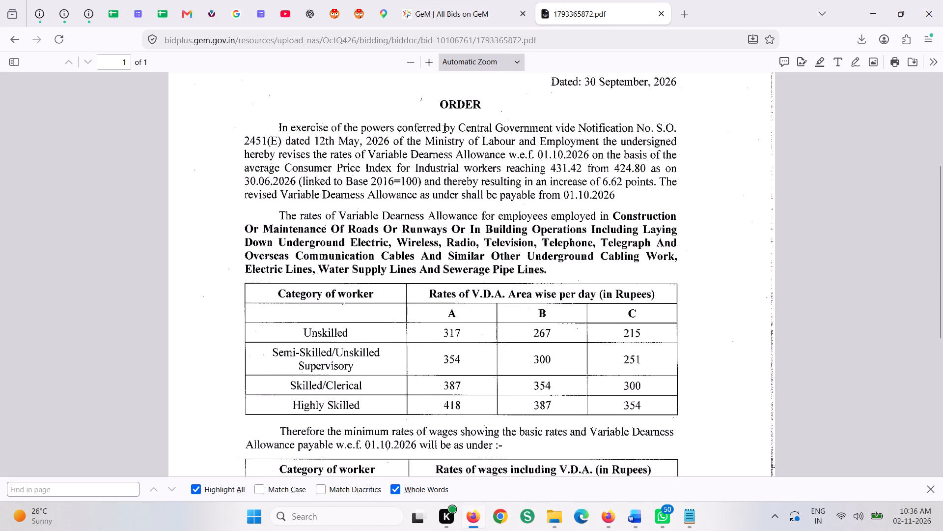
pyautogui.scroll(-1, 444, 131)
pyautogui.click(11, 41)
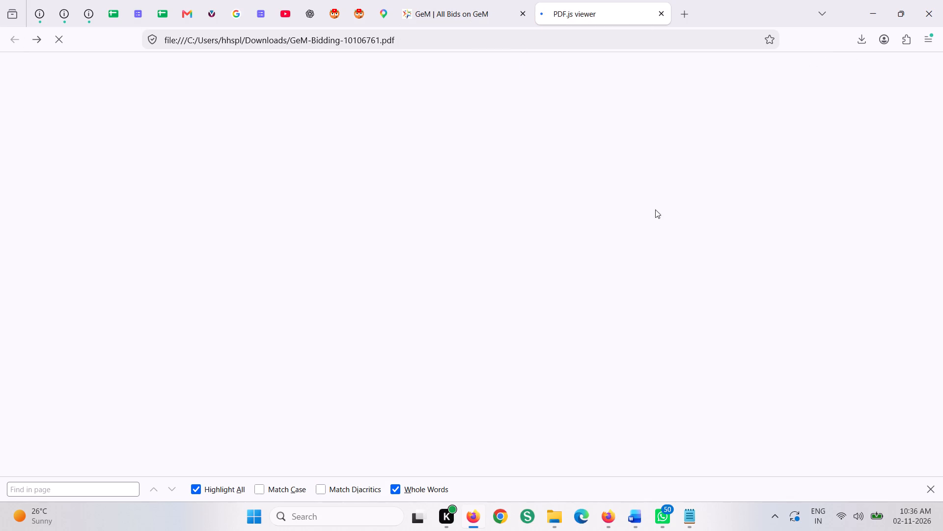
# Open the scope of work and job description attachment 1793365891.pdf from the bid document and look through its clauses.
pyautogui.click(514, 230)
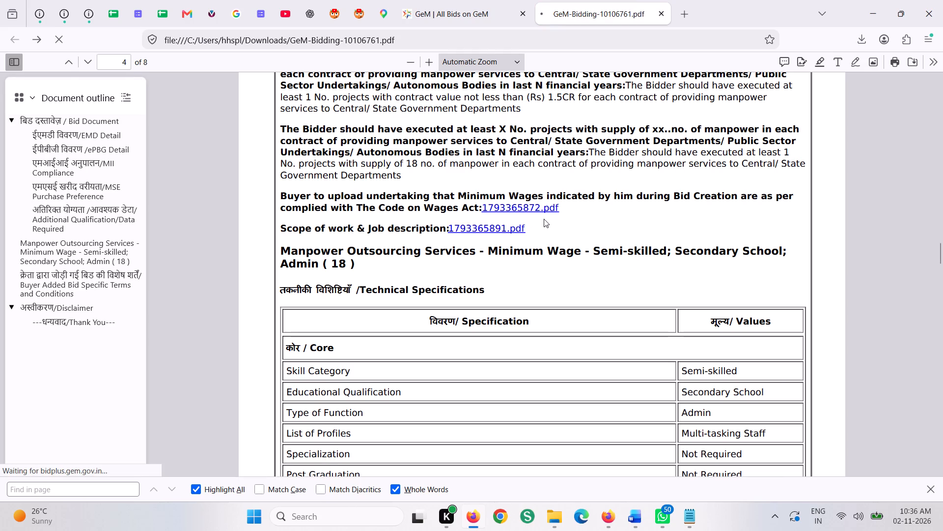
pyautogui.scroll(-3, 423, 269)
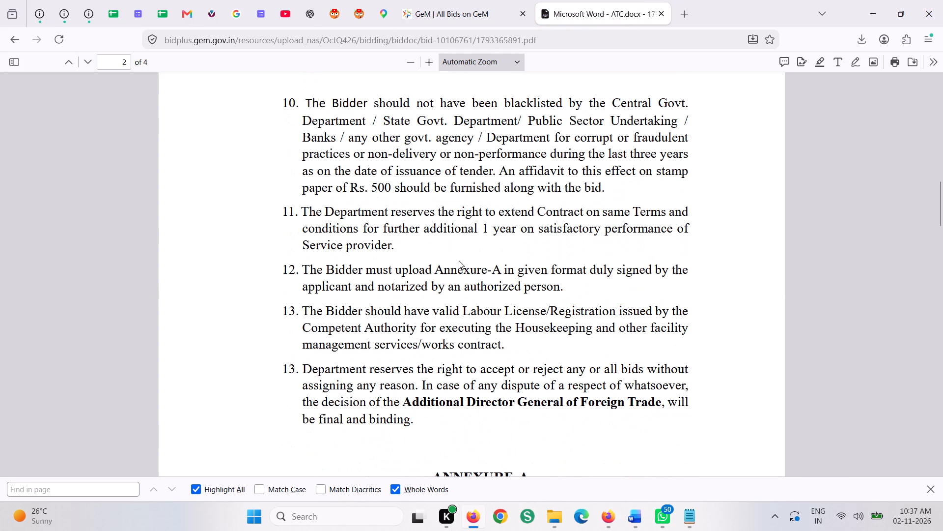
# Search the scope of work attachment for the terms SECURITY, WATCH, CHOWKIDAR and EMD.
pyautogui.hotkey('ctrl', 'f')
pyautogui.write('SE')
pyautogui.write('CURITY')
pyautogui.press('Return')
pyautogui.press('BackSpace')
pyautogui.press('BackSpace')
pyautogui.press('BackSpace')
pyautogui.press('BackSpace')
pyautogui.press('BackSpace')
pyautogui.press('BackSpace')
pyautogui.press('BackSpace')
pyautogui.press('BackSpace')
pyautogui.press('BackSpace')
pyautogui.press('BackSpace')
pyautogui.press('BackSpace')
pyautogui.press('BackSpace')
pyautogui.press('BackSpace')
pyautogui.press('BackSpace')
pyautogui.press('BackSpace')
pyautogui.press('BackSpace')
pyautogui.press('BackSpace')
pyautogui.press('BackSpace')
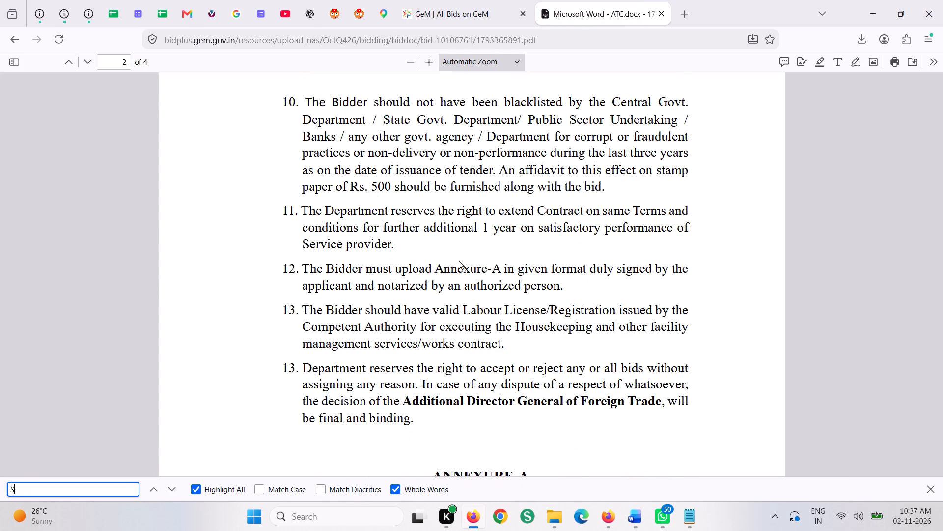
pyautogui.write('WATCH')
pyautogui.press('BackSpace')
pyautogui.press('BackSpace')
pyautogui.press('BackSpace')
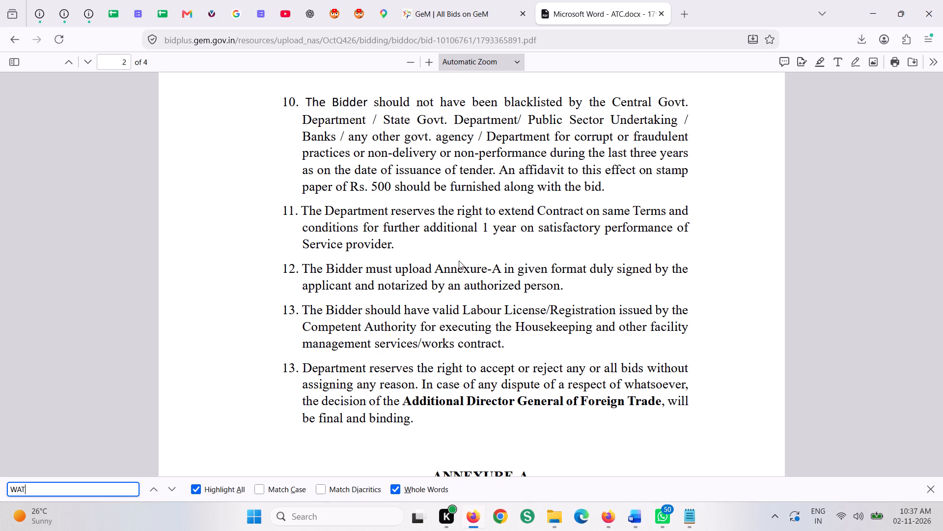
pyautogui.press('BackSpace')
pyautogui.press('BackSpace')
pyautogui.press('BackSpace')
pyautogui.press('BackSpace')
pyautogui.press('BackSpace')
pyautogui.write('CHOWKIDAR')
pyautogui.press('BackSpace')
pyautogui.press('BackSpace')
pyautogui.press('BackSpace')
pyautogui.press('BackSpace')
pyautogui.press('BackSpace')
pyautogui.press('BackSpace')
pyautogui.press('BackSpace')
pyautogui.press('BackSpace')
pyautogui.press('BackSpace')
pyautogui.press('BackSpace')
pyautogui.press('BackSpace')
pyautogui.press('BackSpace')
pyautogui.press('BackSpace')
pyautogui.press('BackSpace')
pyautogui.press('BackSpace')
pyautogui.press('BackSpace')
pyautogui.press('BackSpace')
pyautogui.write('EMD==')
pyautogui.press('BackSpace')
pyautogui.press('BackSpace')
pyautogui.press('BackSpace')
pyautogui.press('BackSpace')
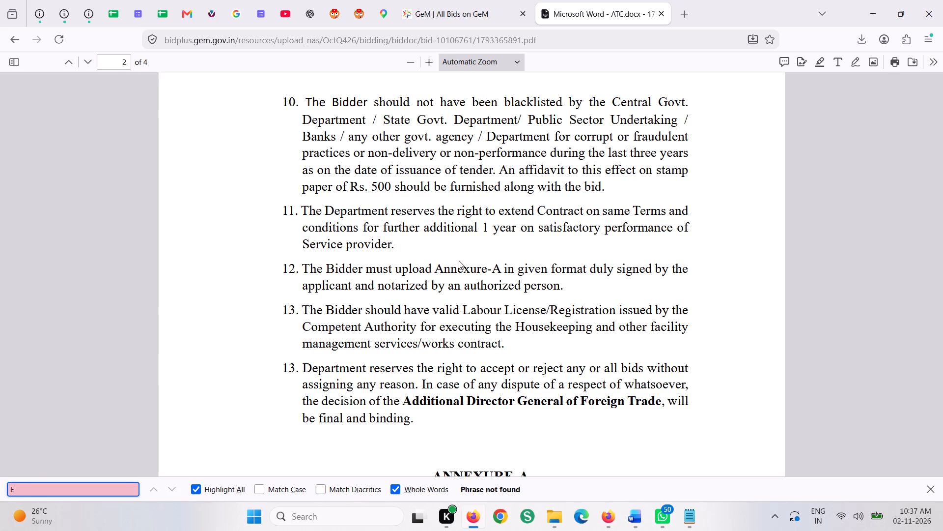
# Switch to the grocery list in Notepad and add SEEDS after SAFED TIL in item 2 and after KALE TIL in item 3.
pyautogui.click(697, 514)
pyautogui.scroll(3, 393, 363)
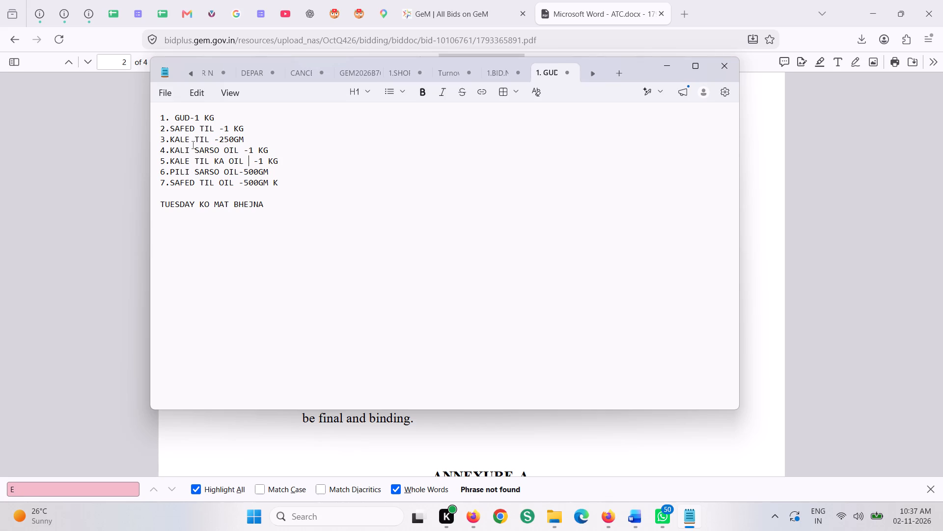
pyautogui.click(213, 128)
pyautogui.press('space')
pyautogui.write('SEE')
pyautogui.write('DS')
pyautogui.click(209, 138)
pyautogui.press('space')
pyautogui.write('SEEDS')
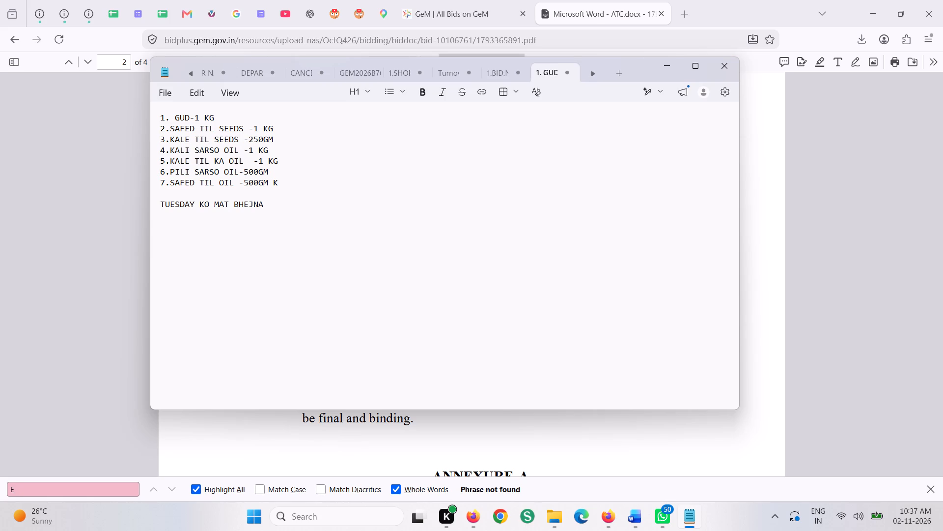
# Add a space before -250GM in item 3 of the grocery list and delete the stray K at the end of item 7.
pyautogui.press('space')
pyautogui.doubleClick(279, 183)
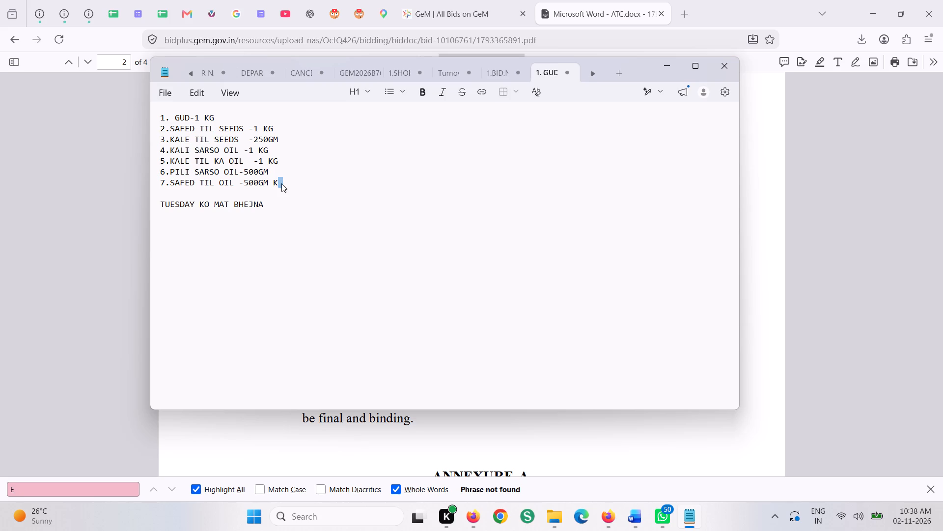
pyautogui.click(281, 183)
pyautogui.press('BackSpace')
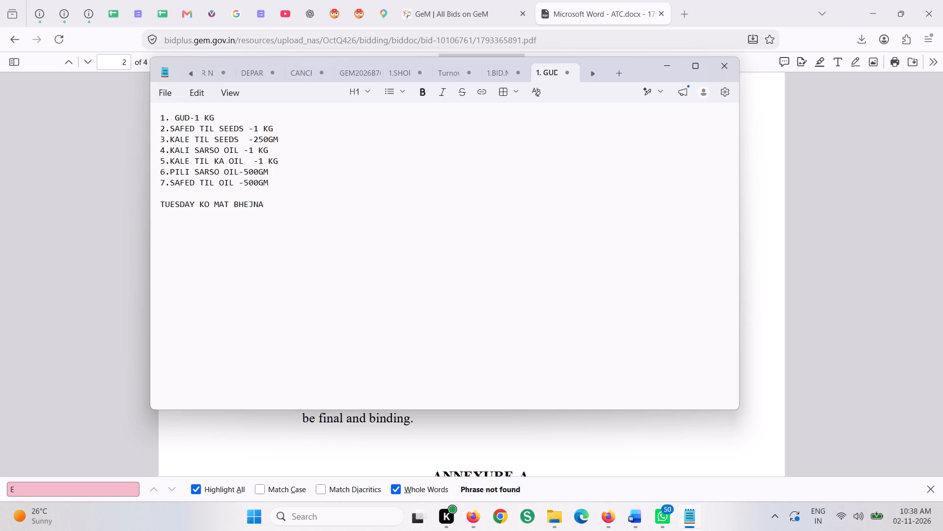